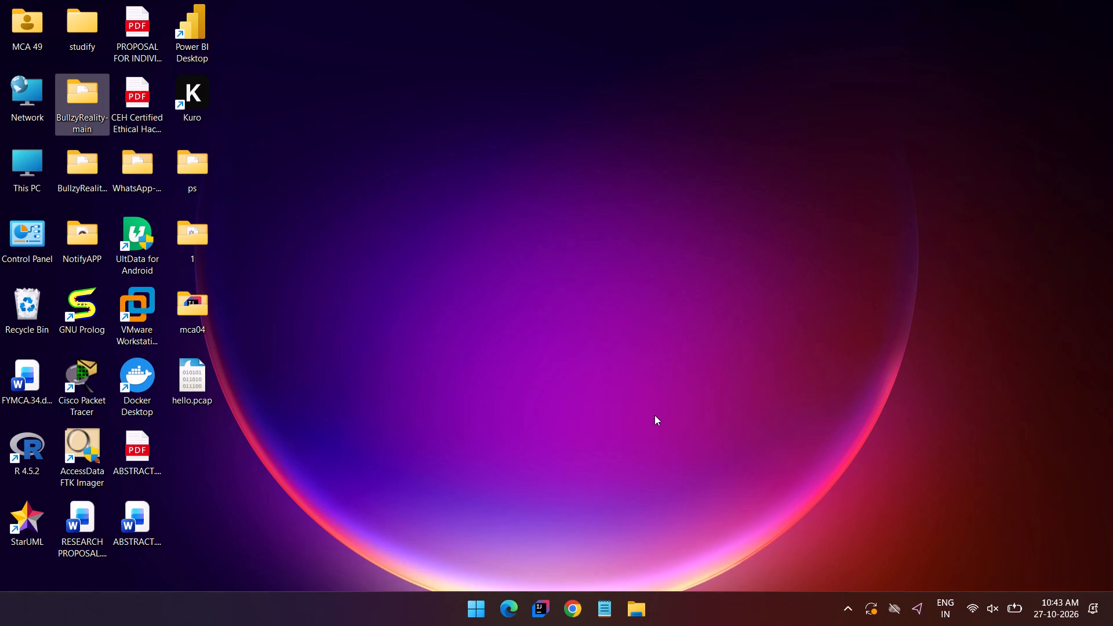
Launch Google Chrome with the Person 1 profile.
left_click(569, 618)
key("space")
scroll(569, 618, "right", 3)
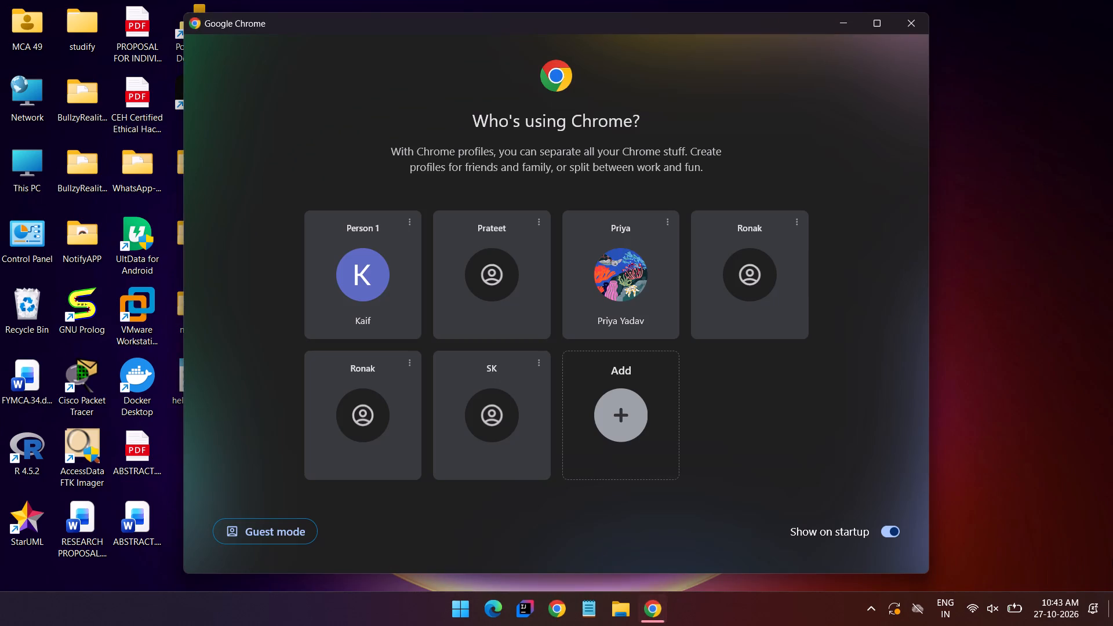
scroll(664, 555, "left", 3)
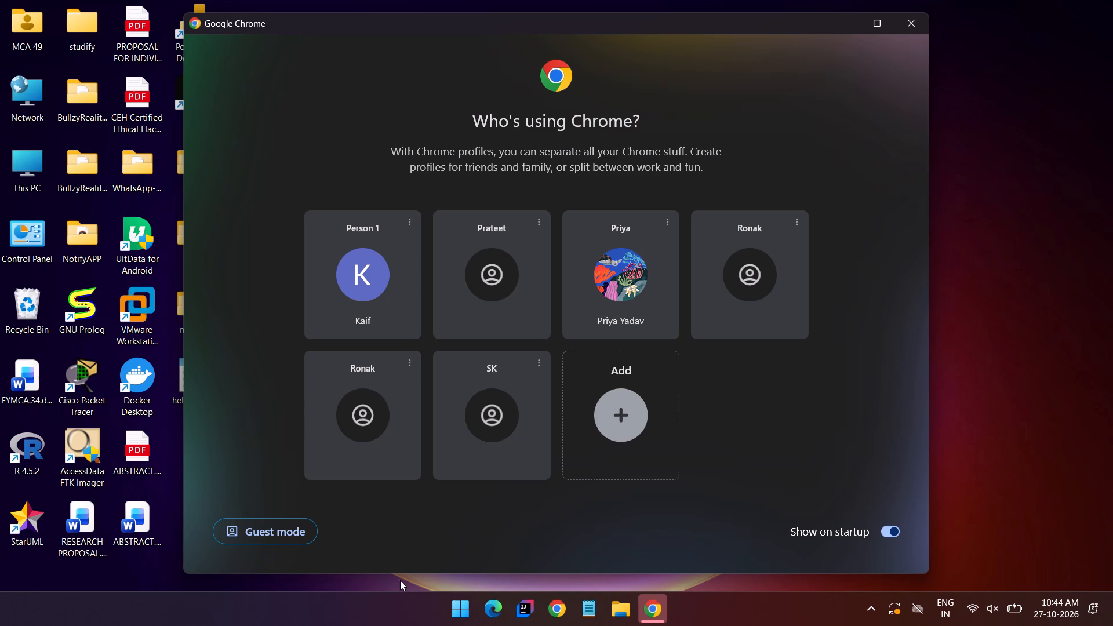
left_click(363, 294)
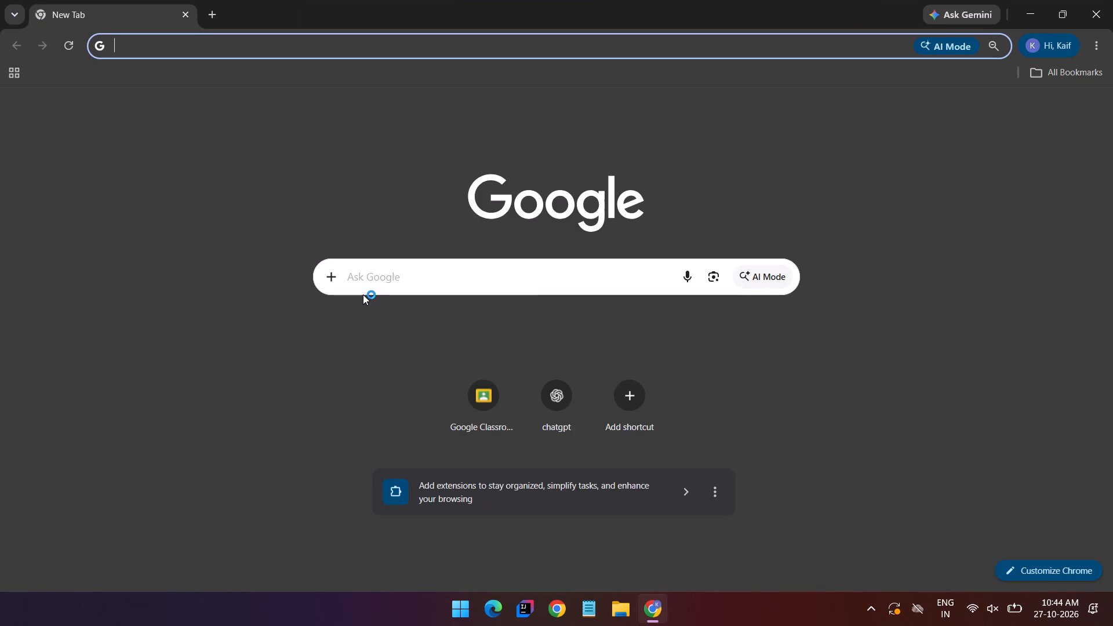
Open Google Classroom from its new-tab-page shortcut and add a second, blank tab beside it.
left_click(518, 403)
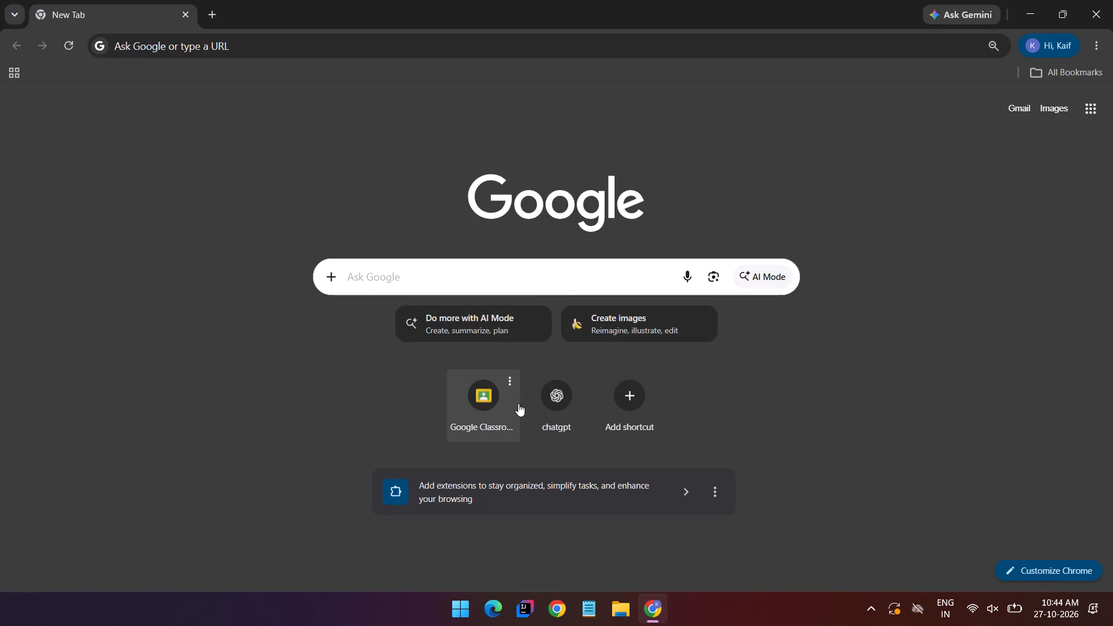
left_click(209, 3)
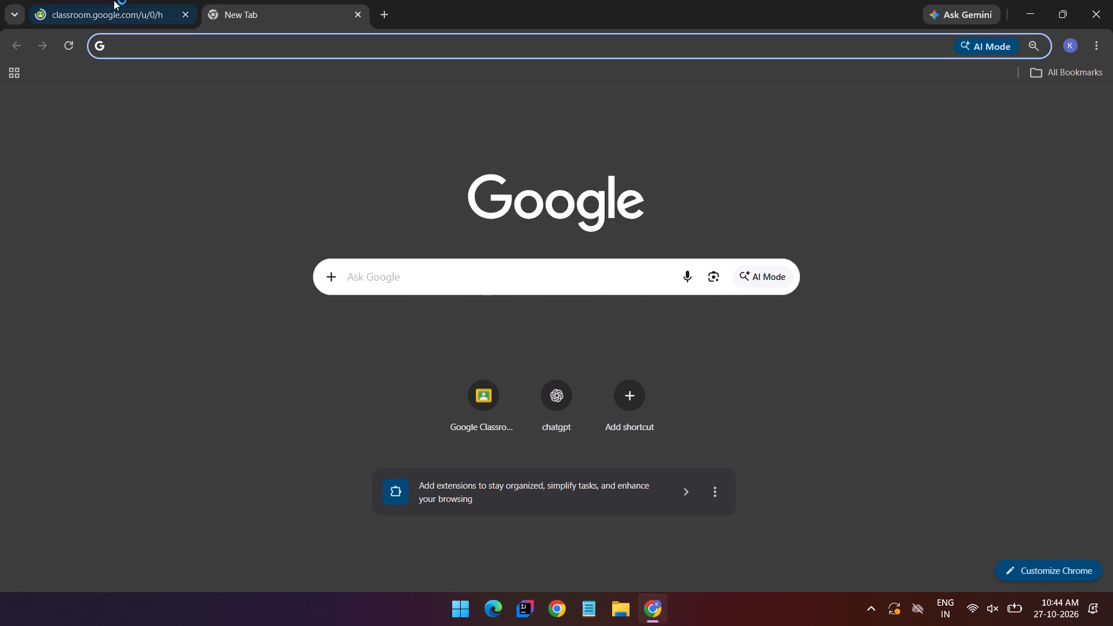
left_click(114, 0)
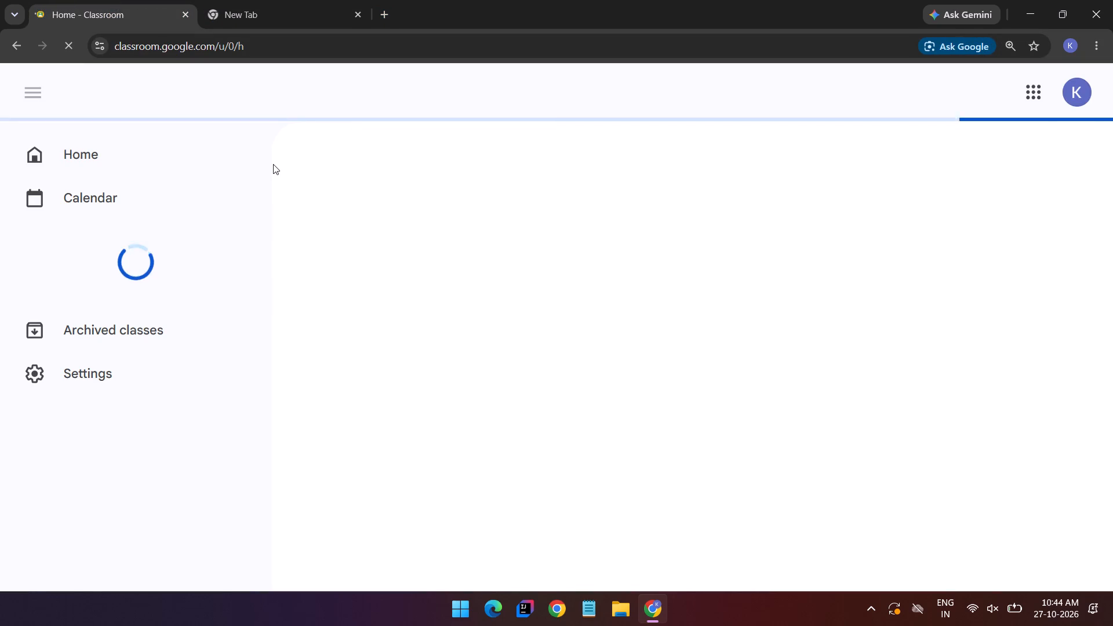
key("ctrl+minus")
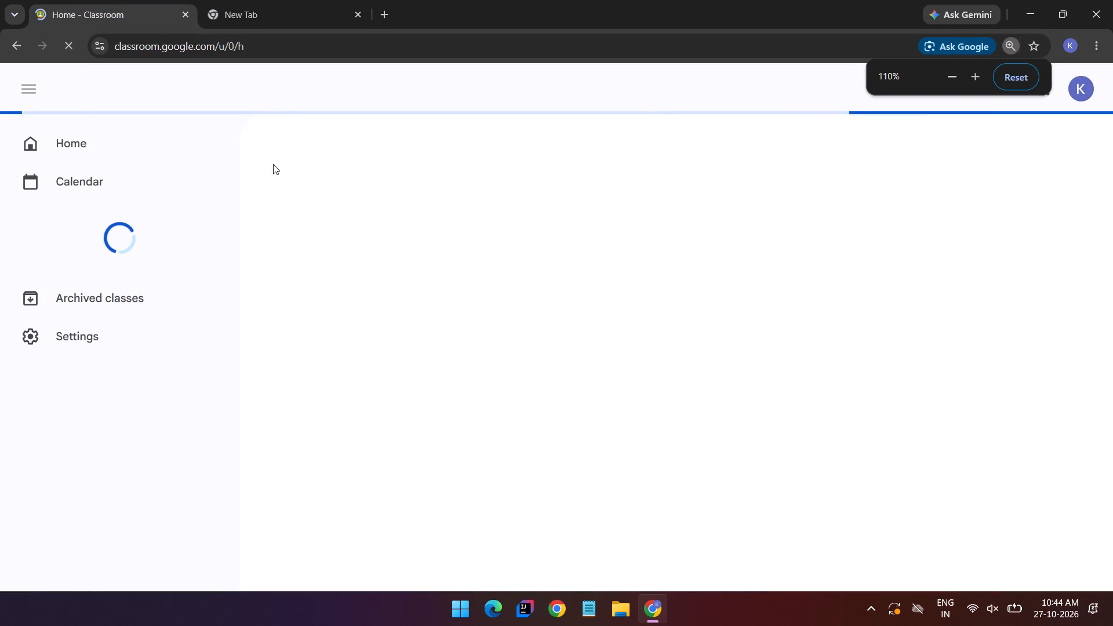
key("ctrl+minus")
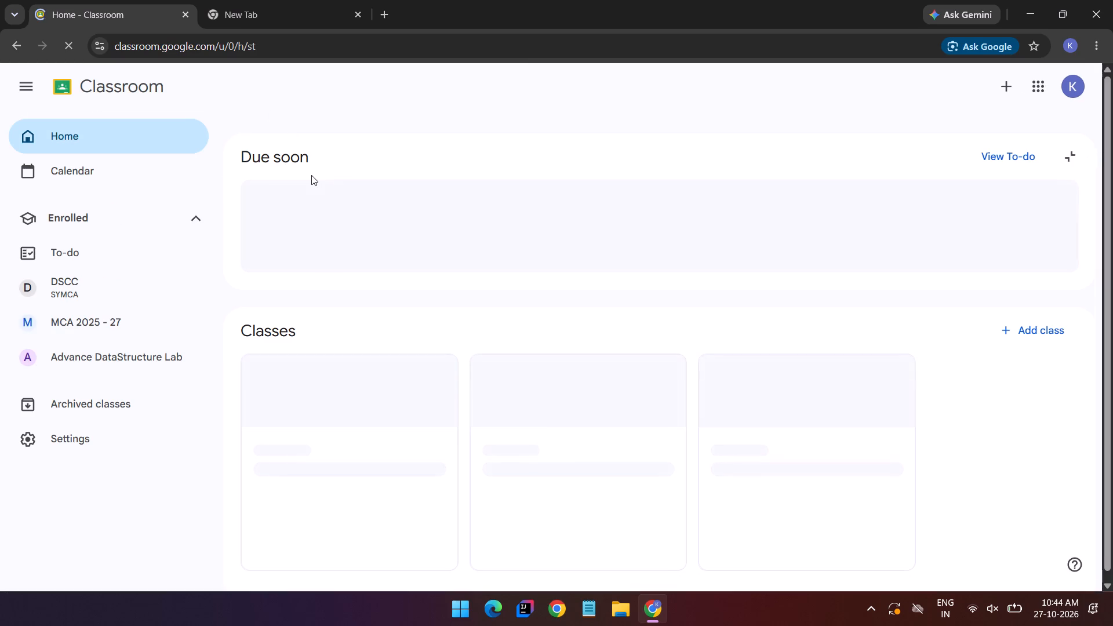
Open the DSCC SYMCA class and view the older posts in its stream.
left_click(304, 307)
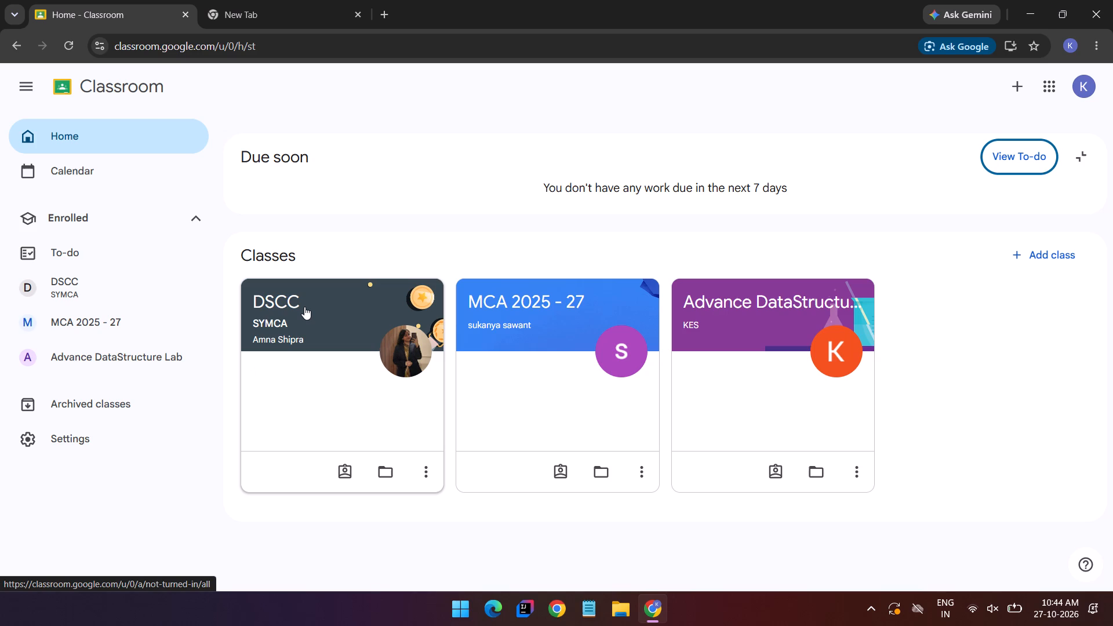
left_click(301, 303)
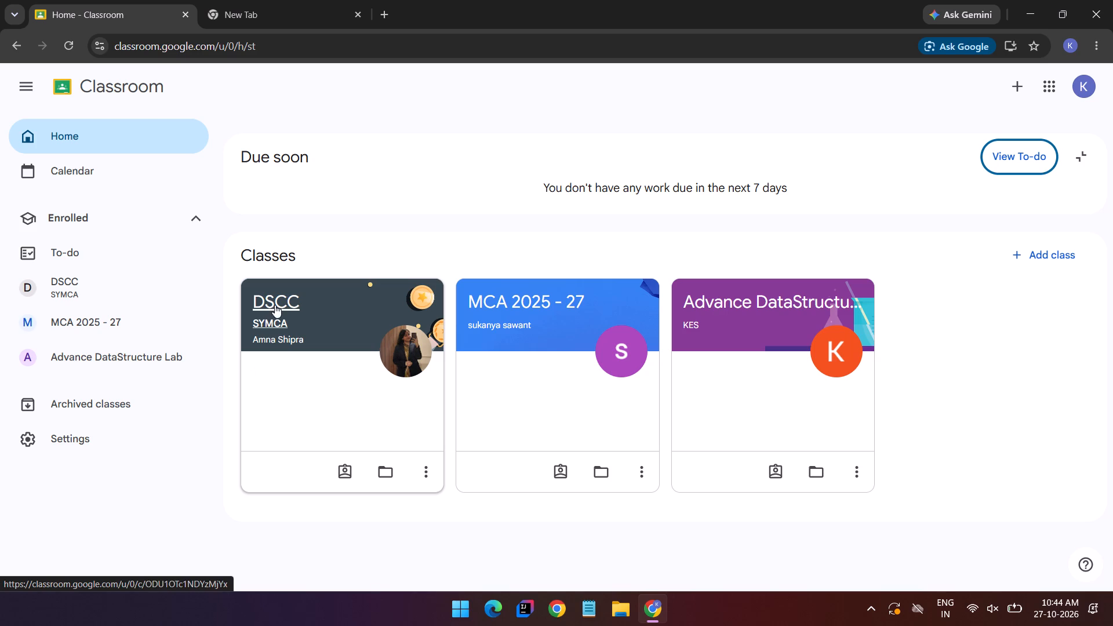
left_click(275, 305)
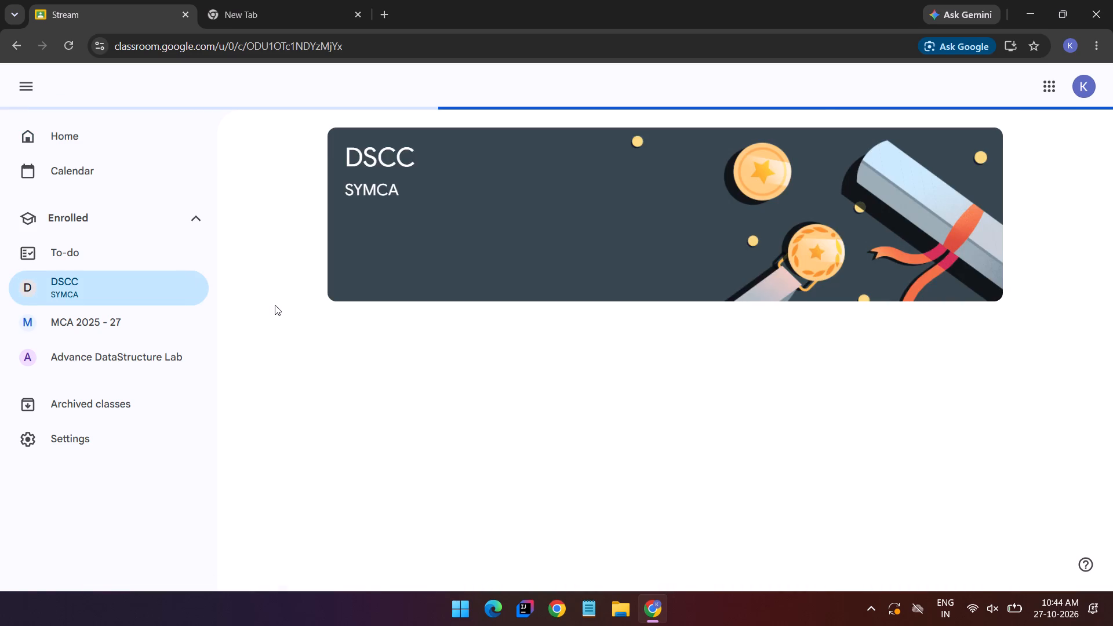
scroll(639, 532, "down", 3)
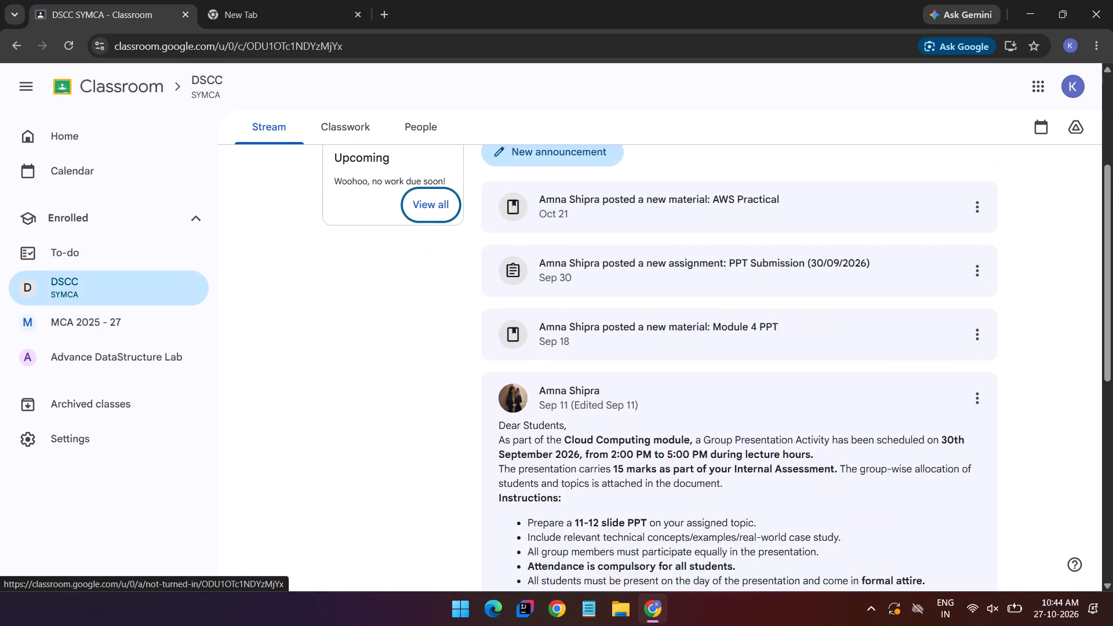
Open a new Incognito window, leaving it blank, and return to the DSCC class window.
left_click(1099, 35)
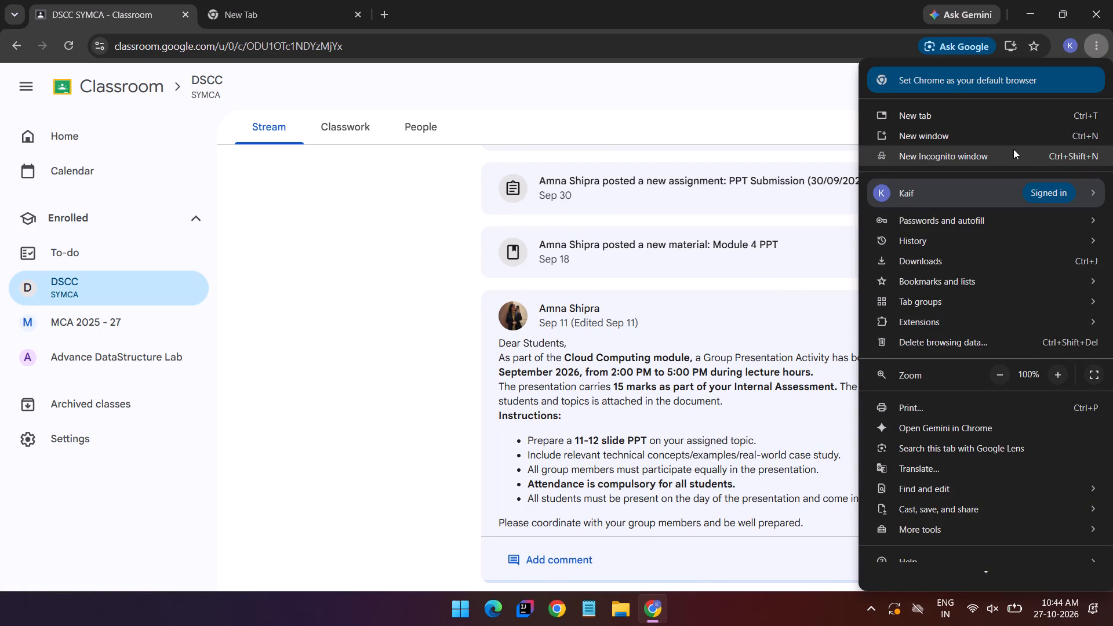
left_click(1013, 149)
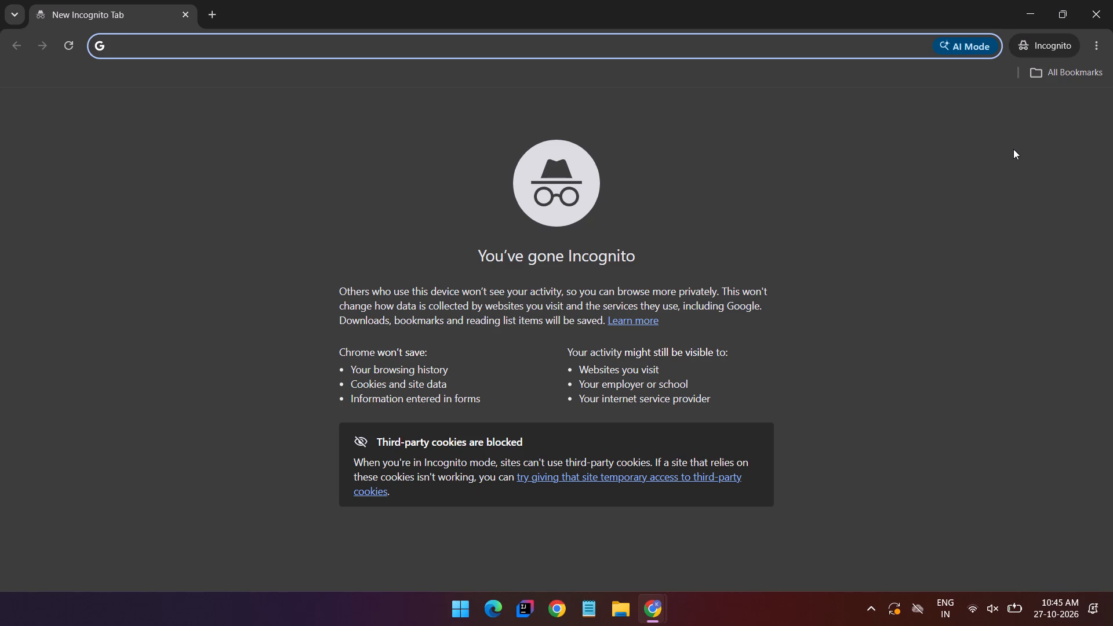
key("alt+Tab")
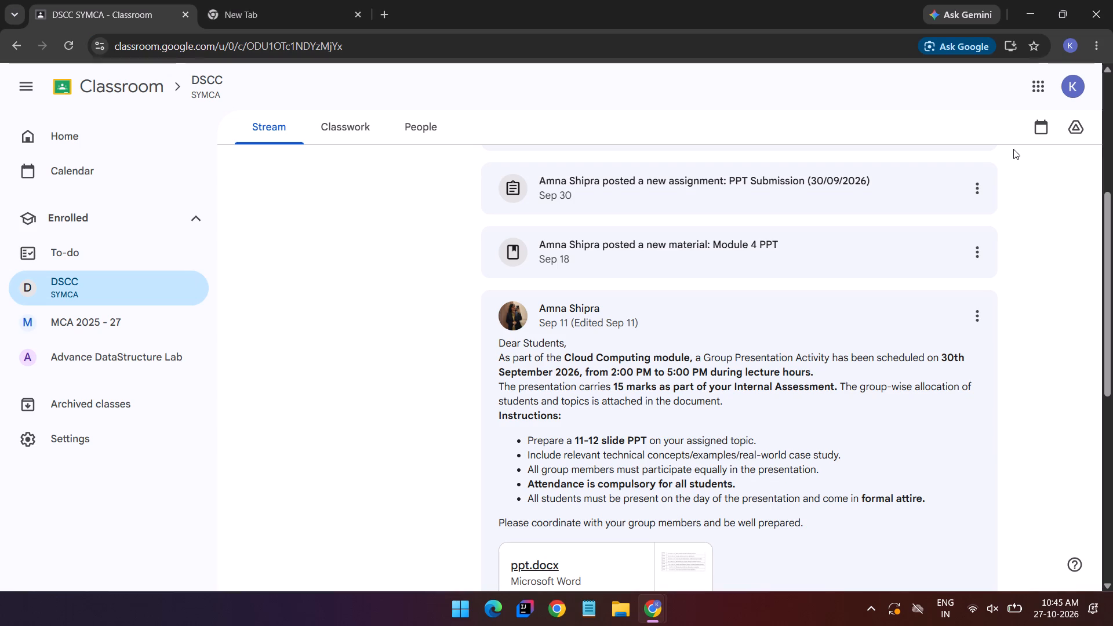
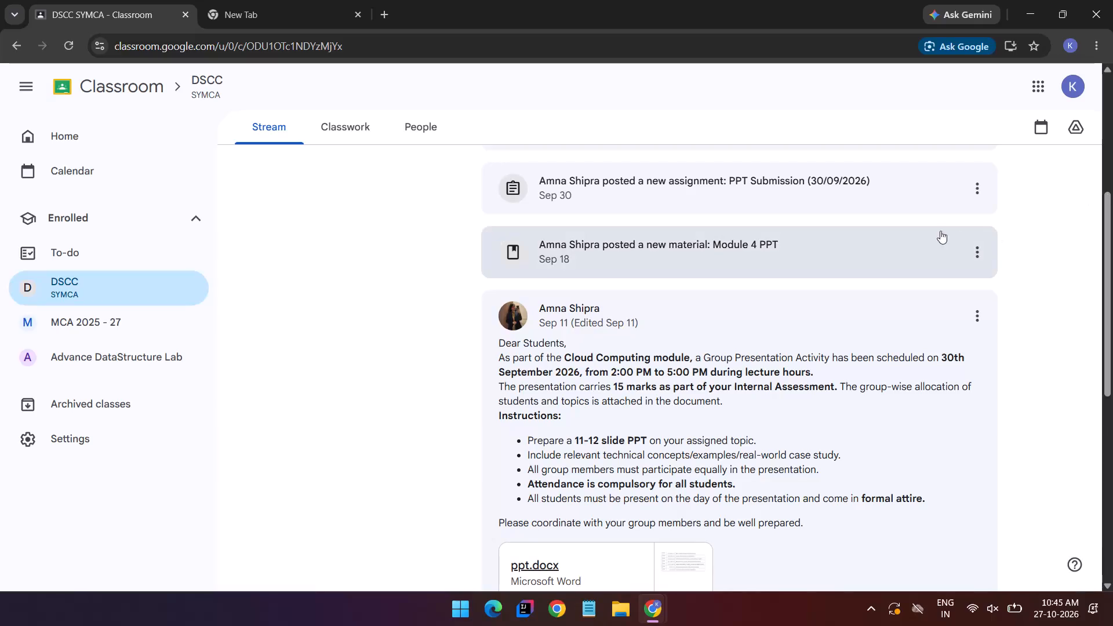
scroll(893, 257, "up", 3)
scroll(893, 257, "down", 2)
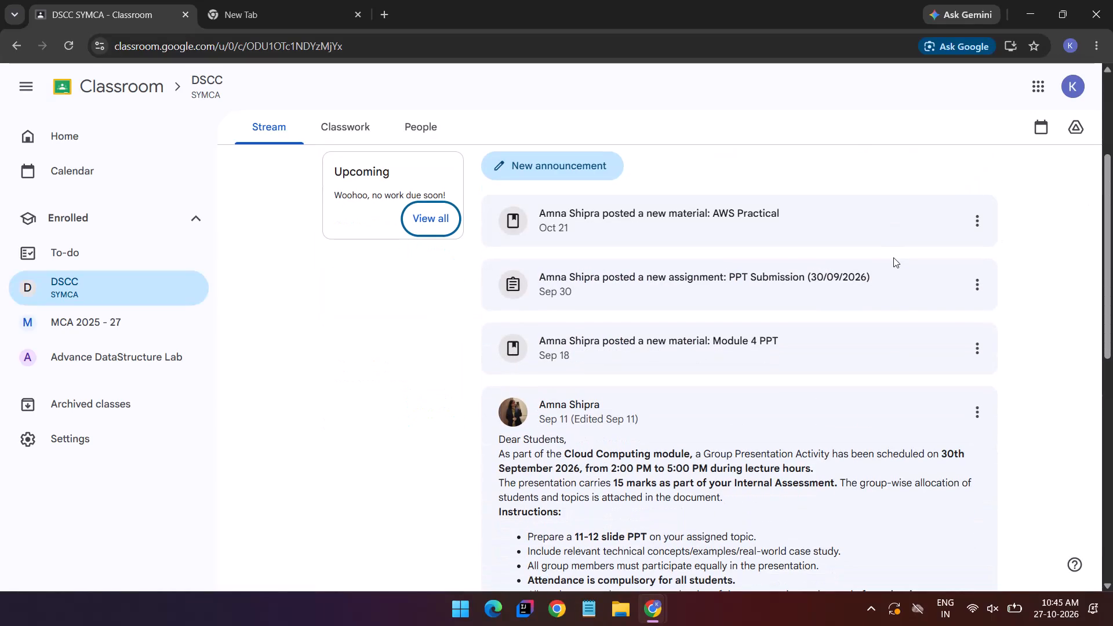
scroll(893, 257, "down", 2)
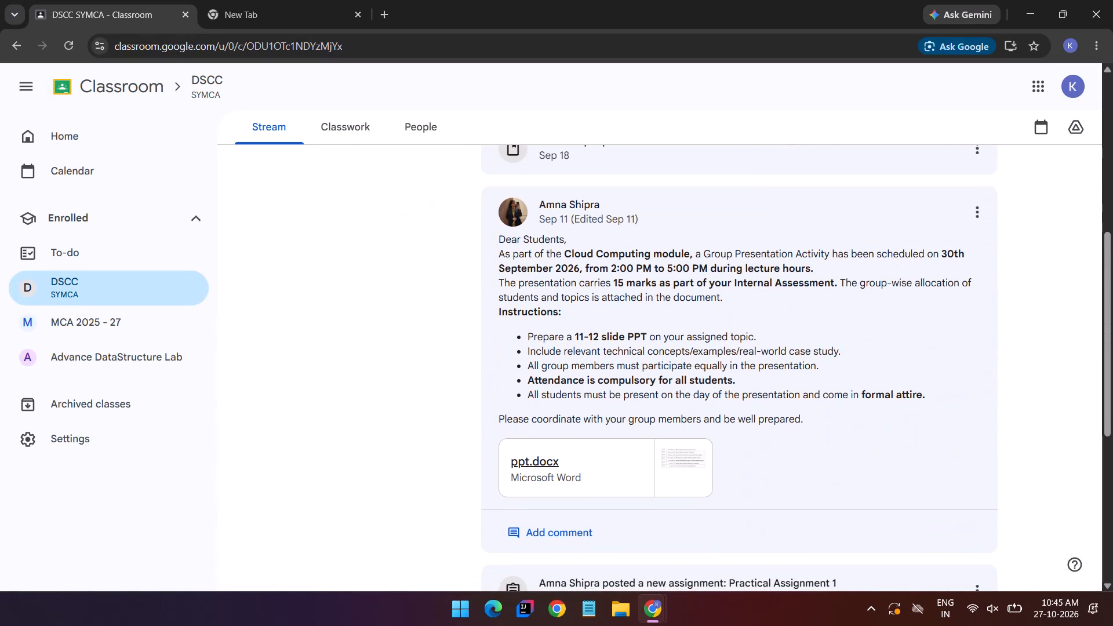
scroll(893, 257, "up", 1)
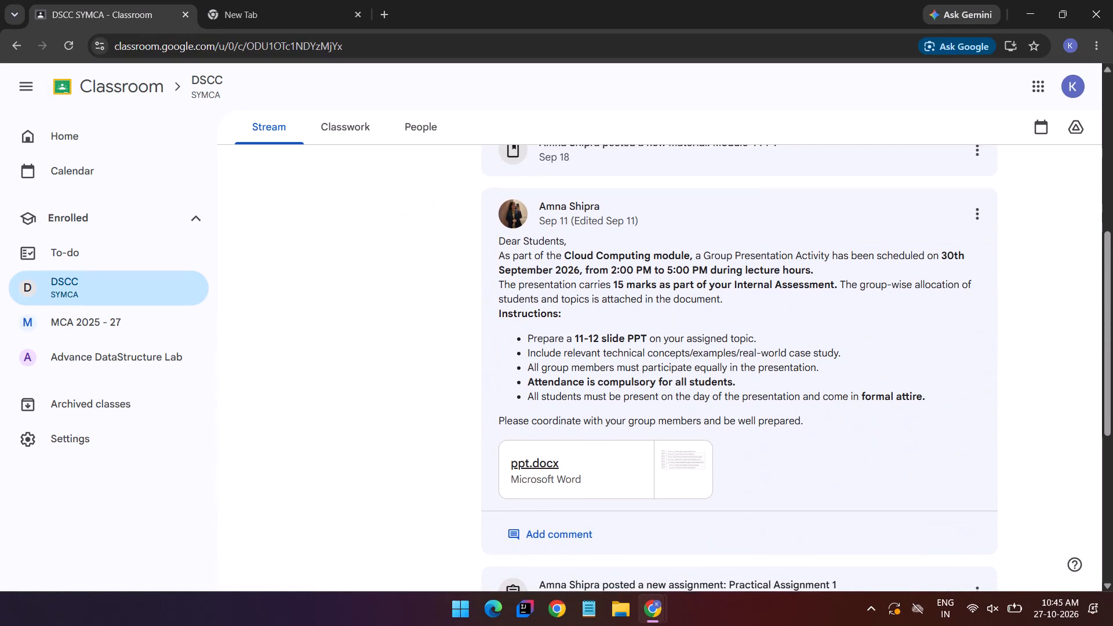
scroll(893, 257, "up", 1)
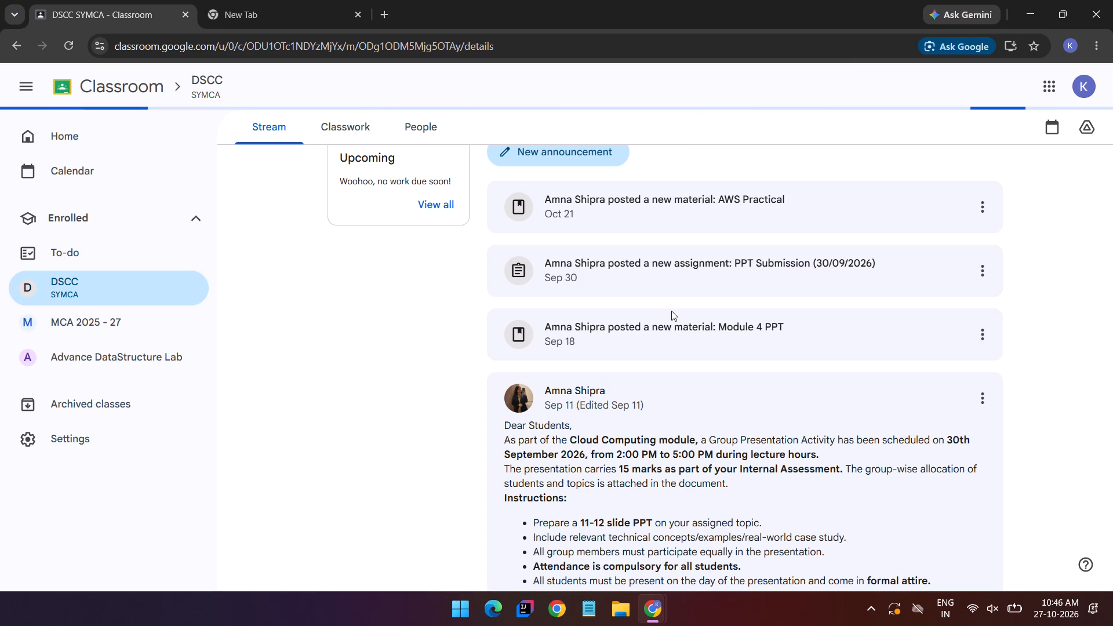
scroll(682, 341, "up", 4)
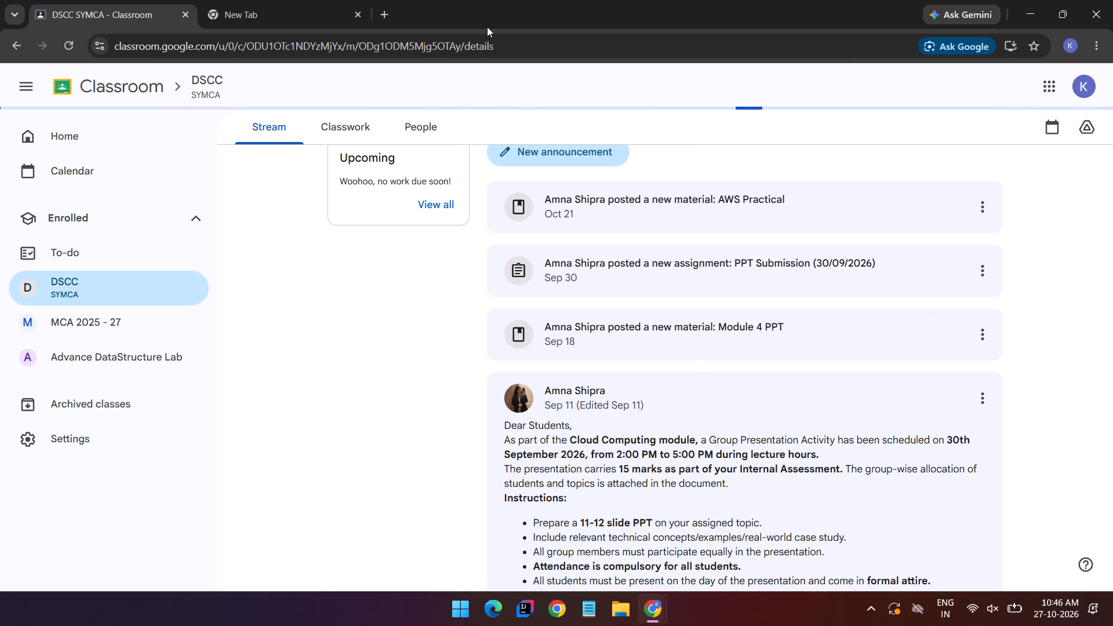
Search Google for "aws" in the blank second tab.
left_click(279, 0)
type("awa")
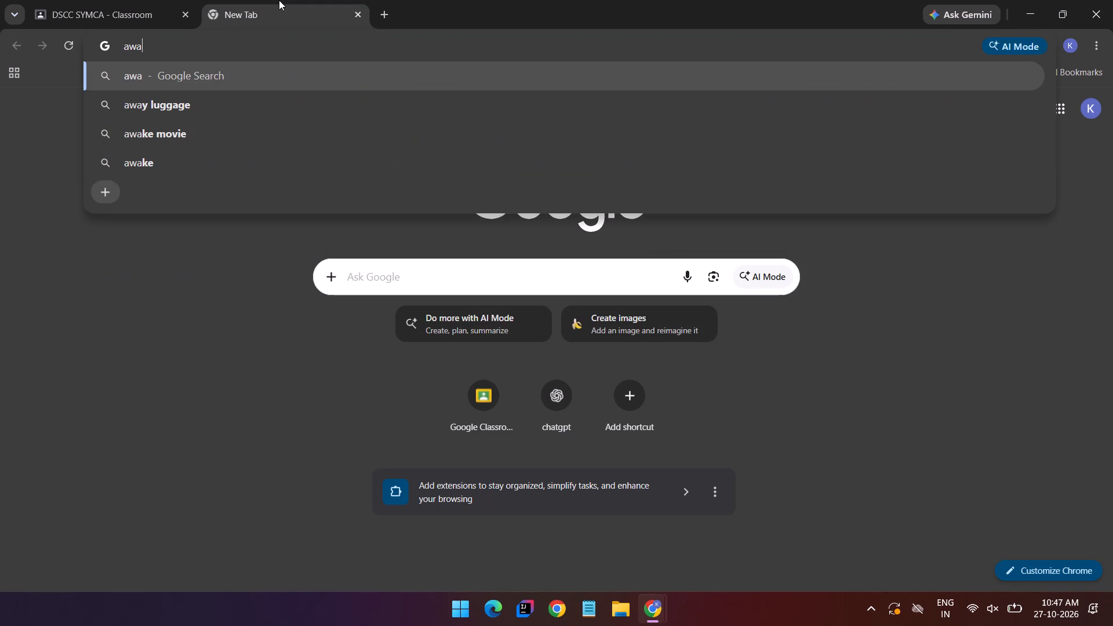
key("s")
key("BackSpace")
key("BackSpace")
key("s")
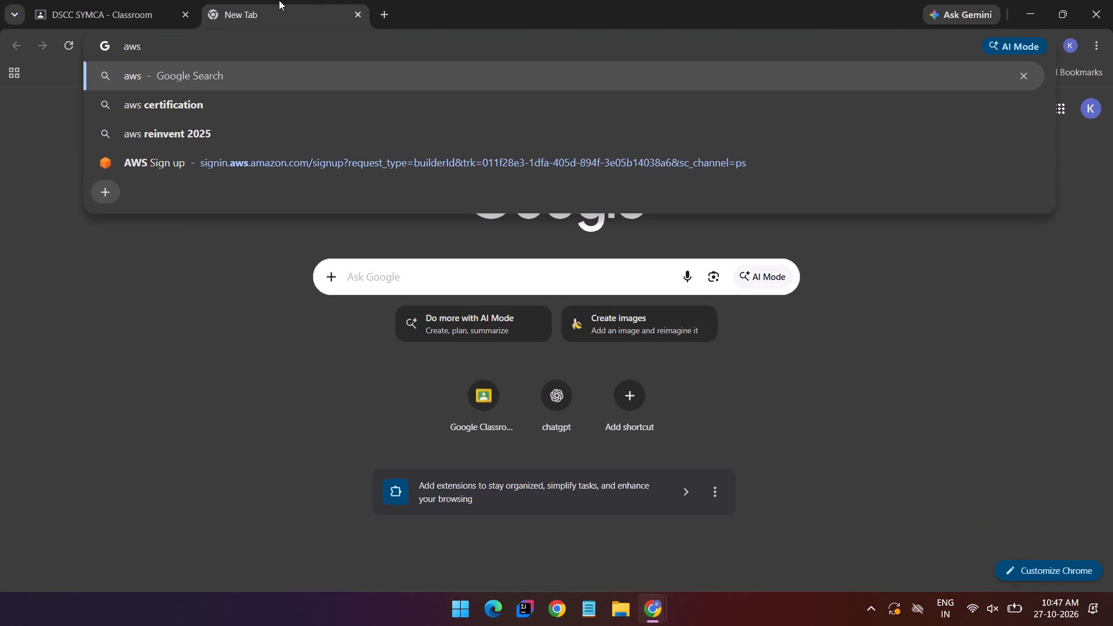
key("Return")
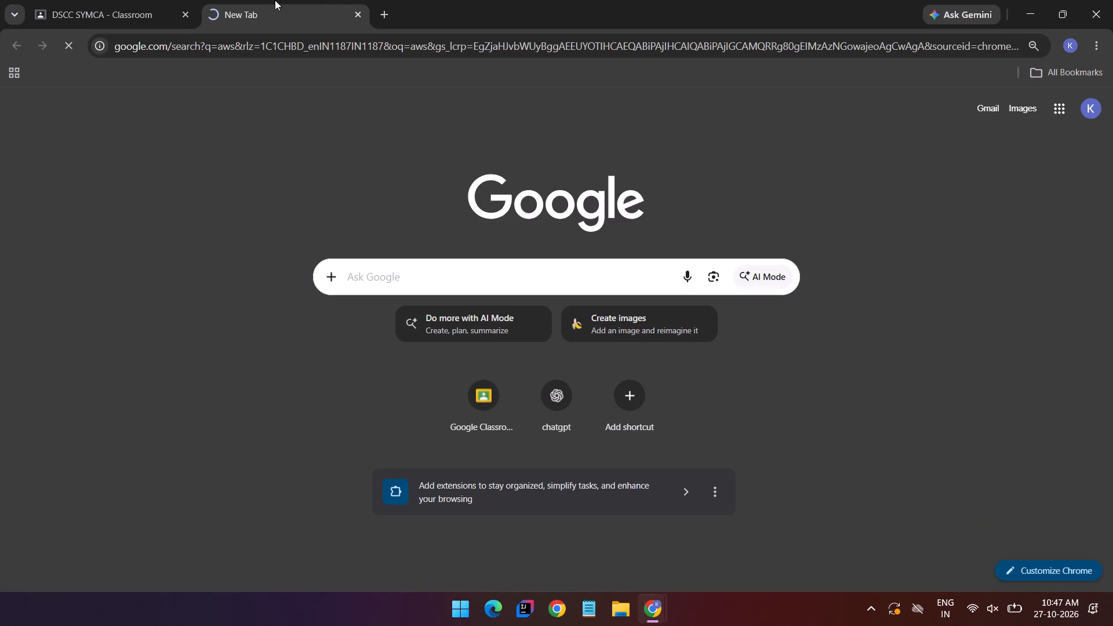
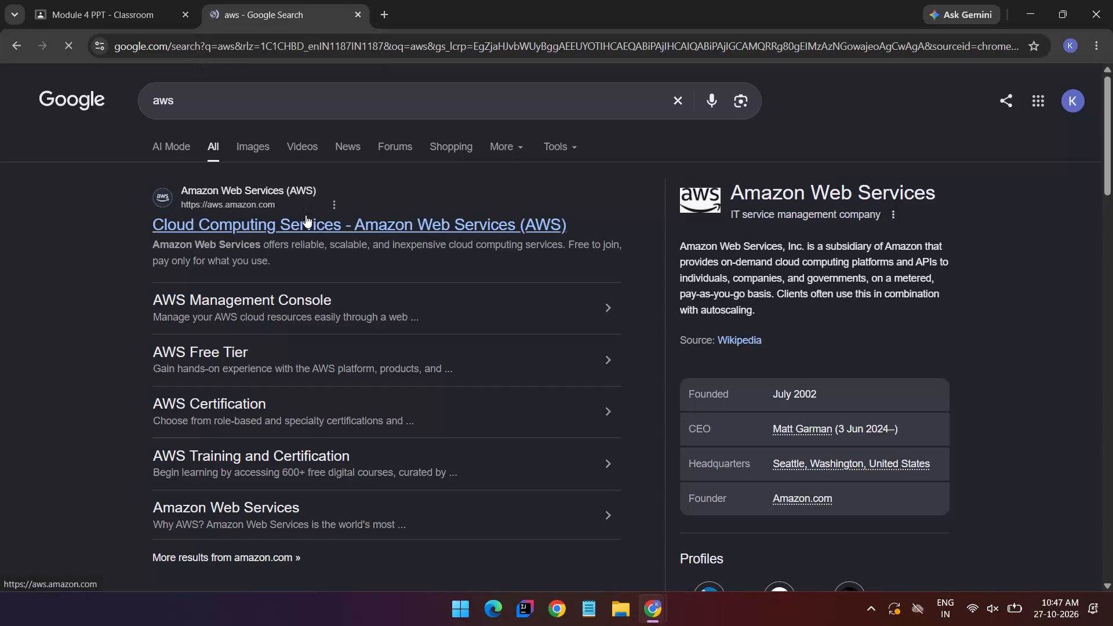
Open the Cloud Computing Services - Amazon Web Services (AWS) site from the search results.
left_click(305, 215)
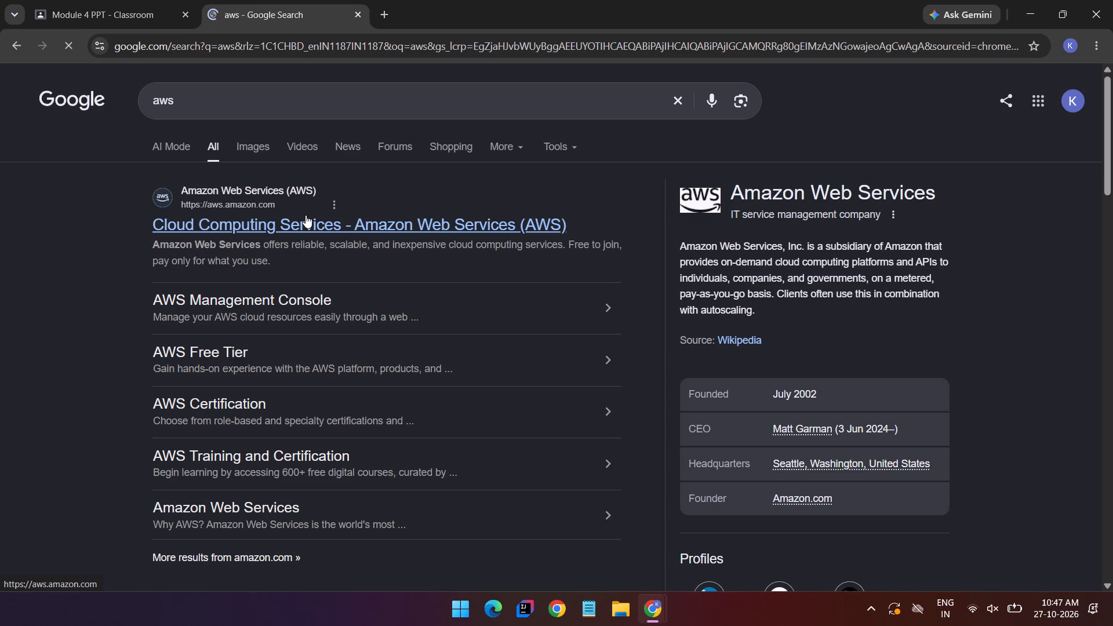
Return to the DSCC class stream in Classroom and open Prac9.pdf from the AWS Practical material.
left_click(79, 0)
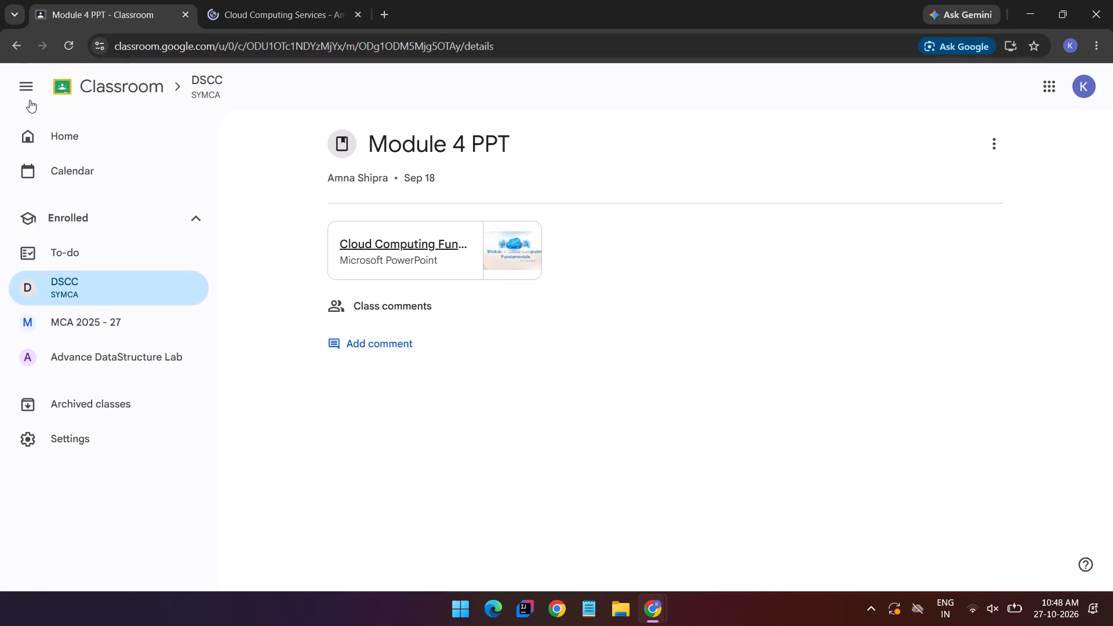
left_click(16, 54)
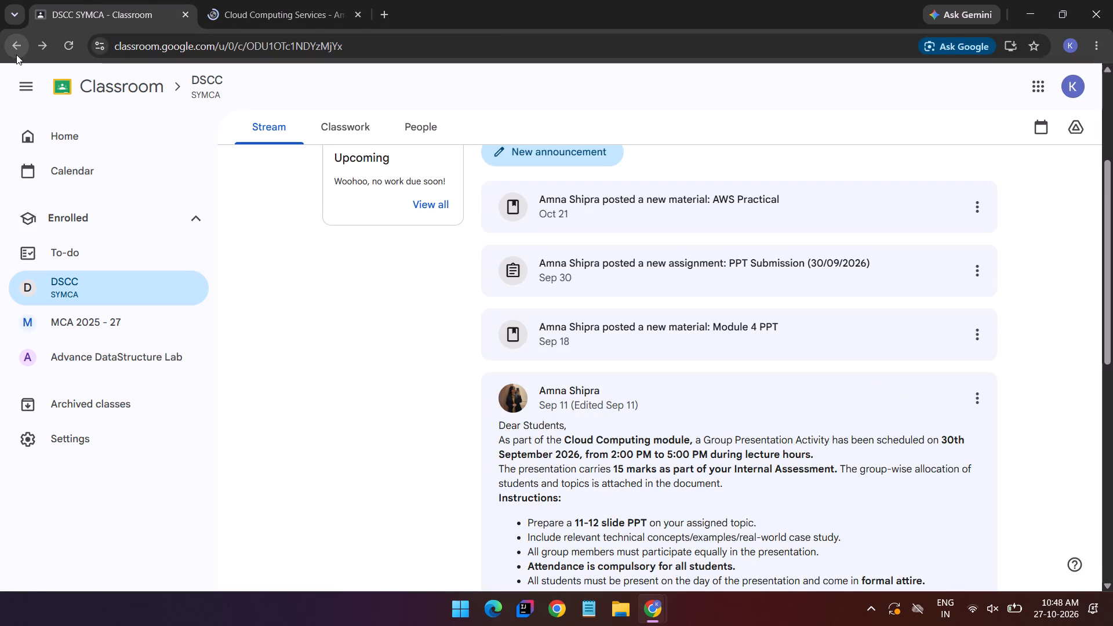
scroll(651, 369, "down", 2)
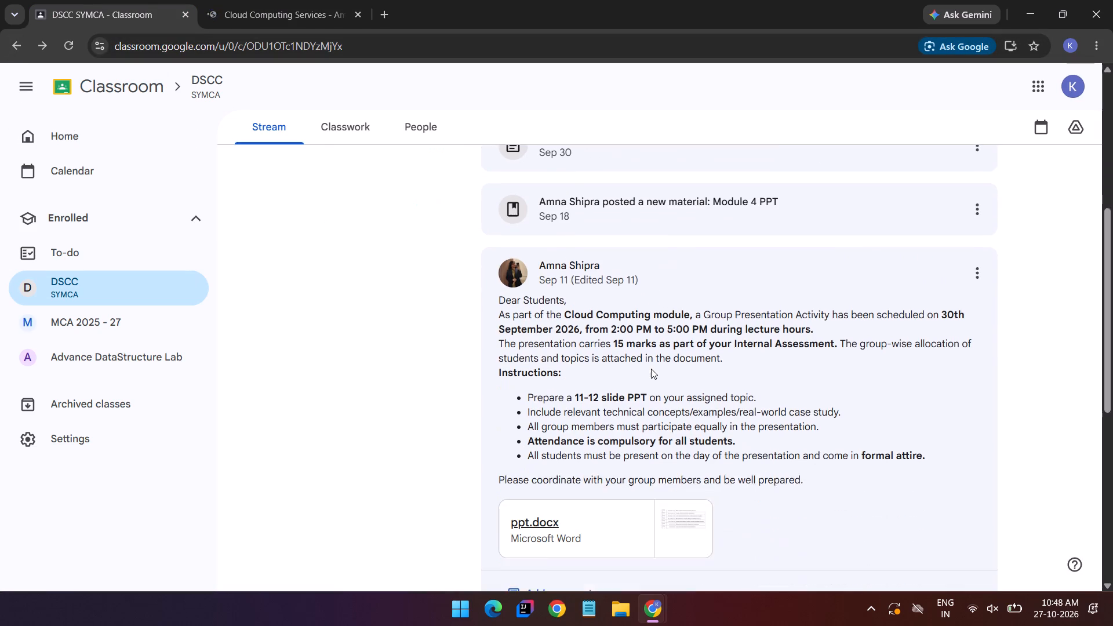
scroll(651, 369, "down", 4)
scroll(651, 369, "up", 7)
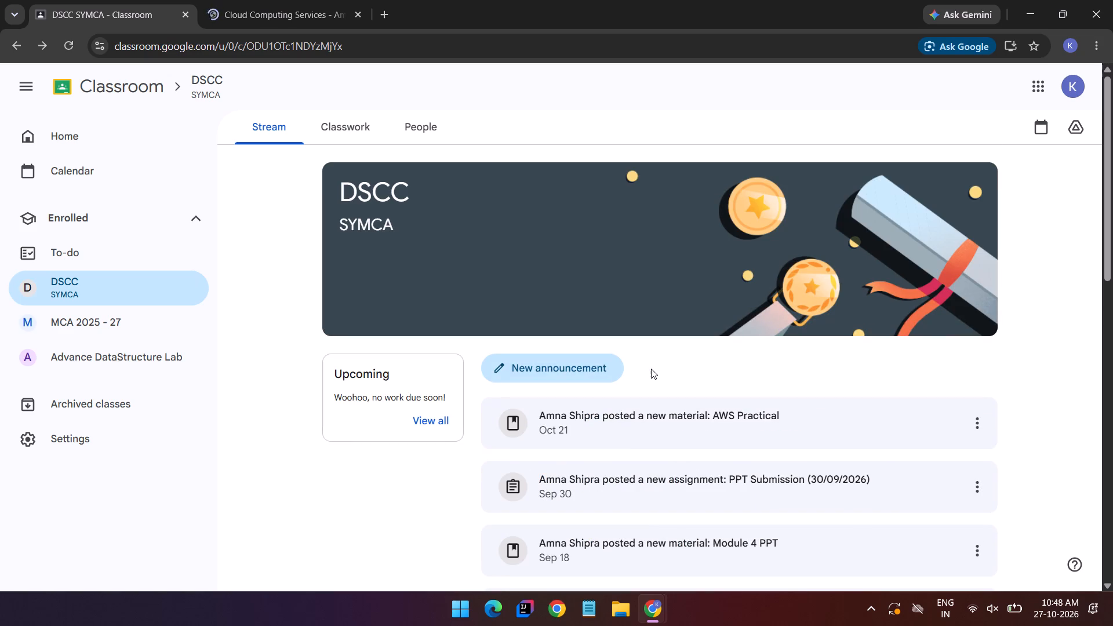
scroll(651, 369, "down", 4)
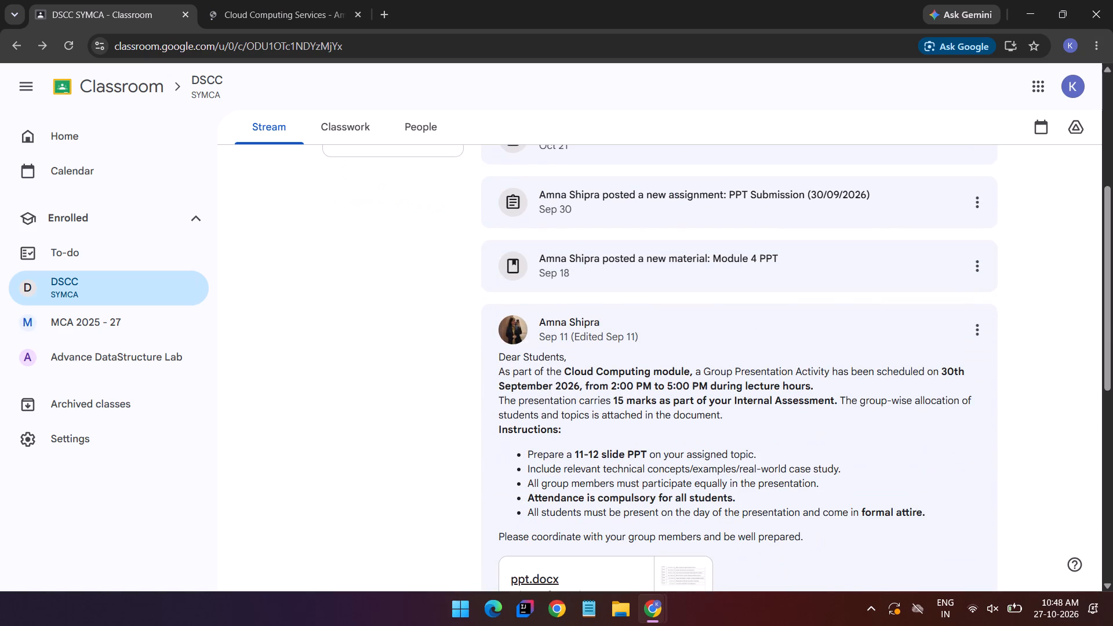
scroll(651, 369, "up", 2)
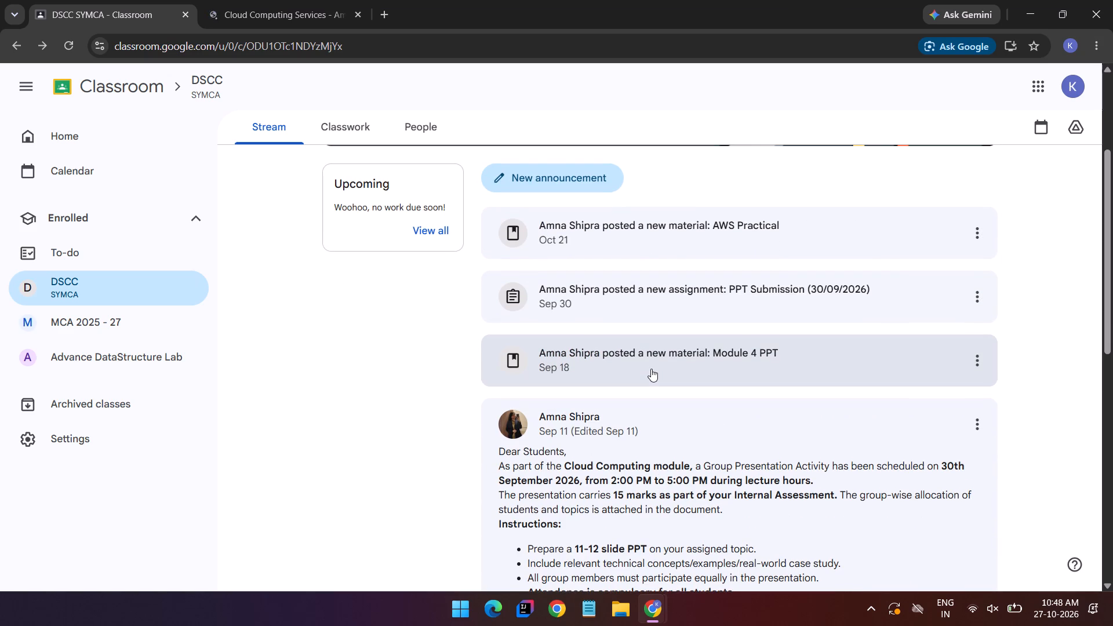
scroll(792, 625, "up", 2)
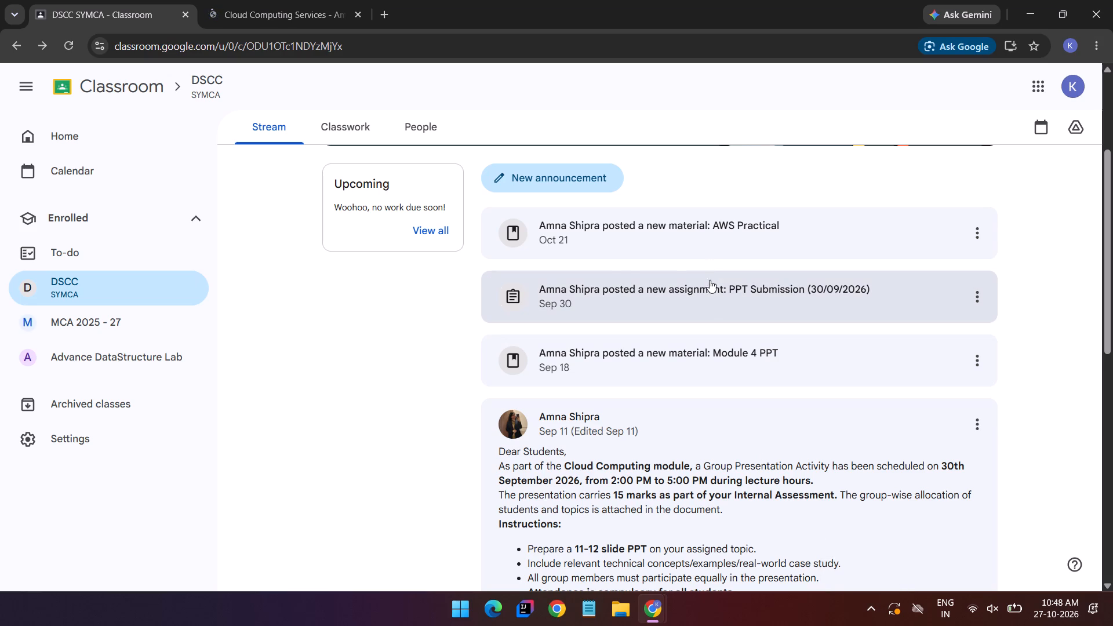
left_click(701, 232)
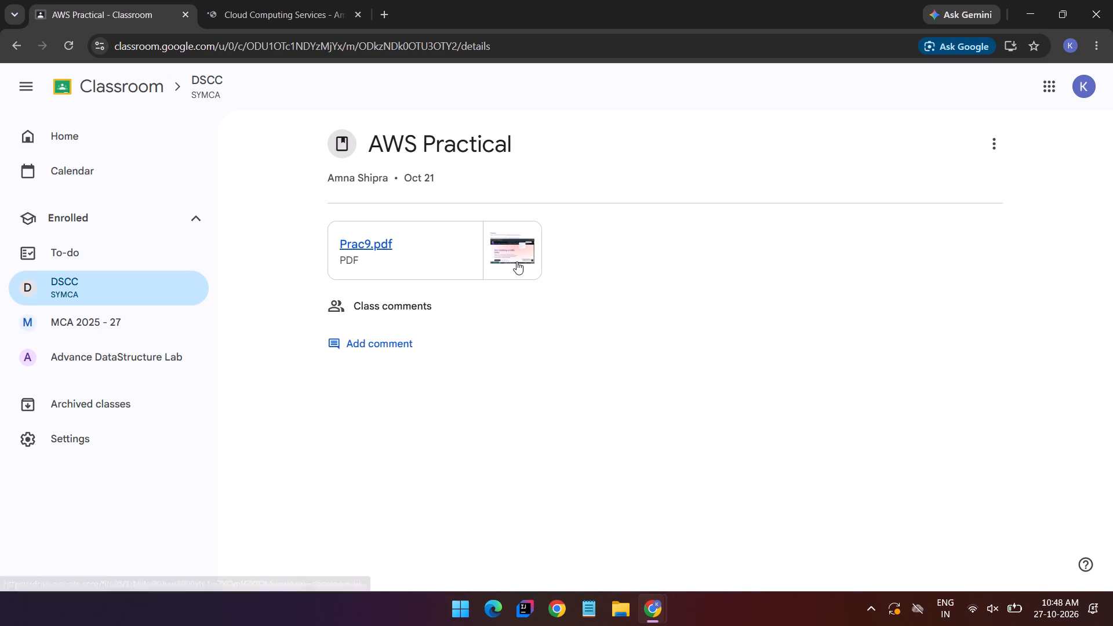
left_click(517, 261)
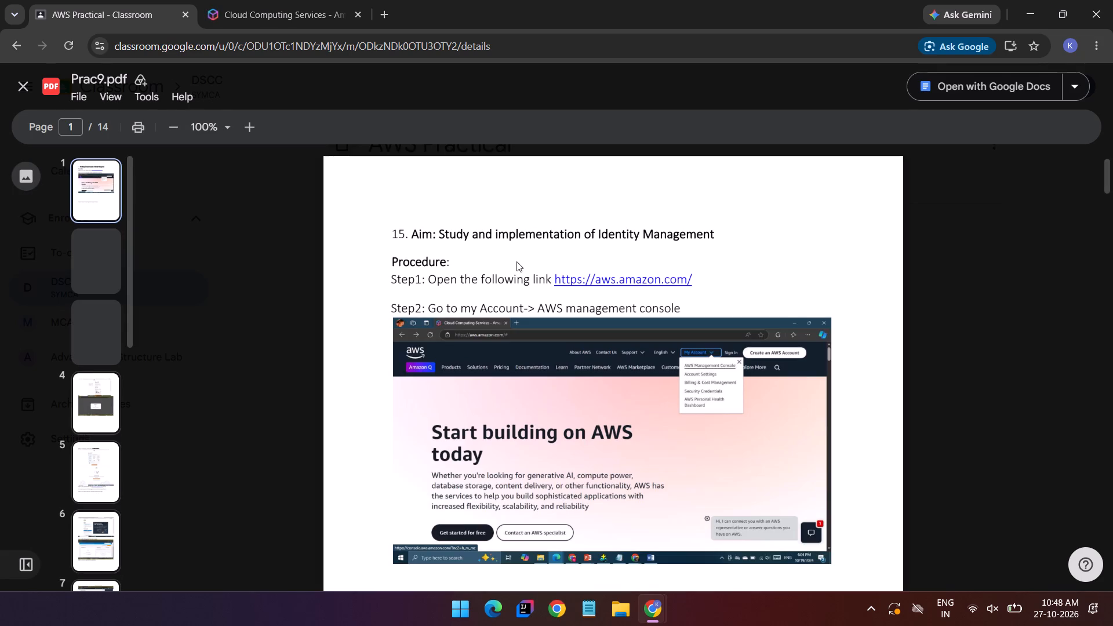
right_click(611, 277)
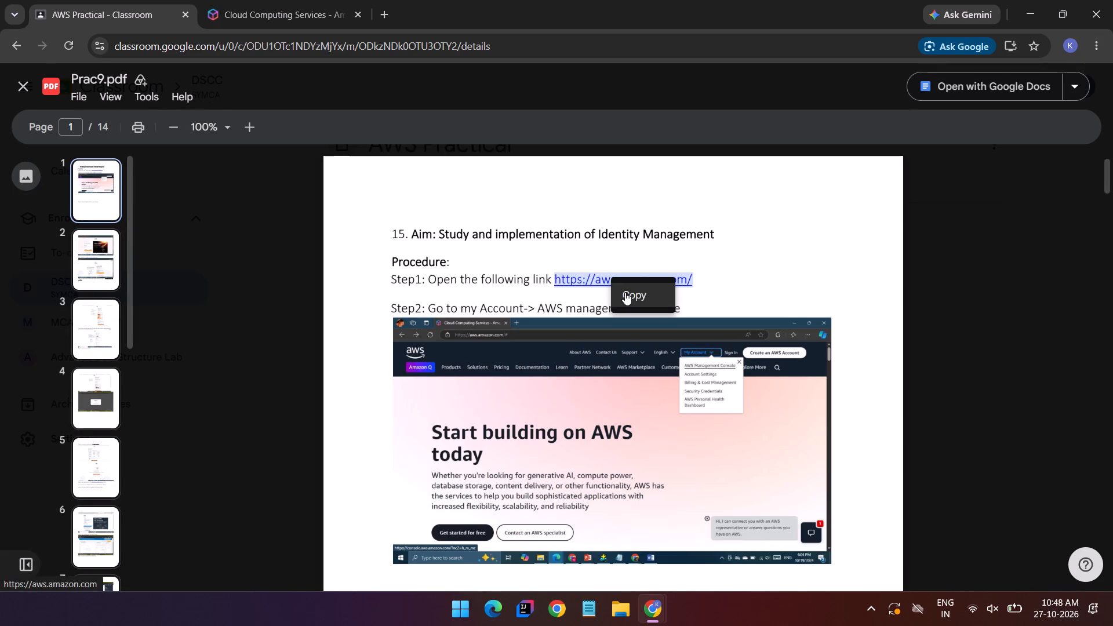
left_click(626, 297)
left_click(384, 12)
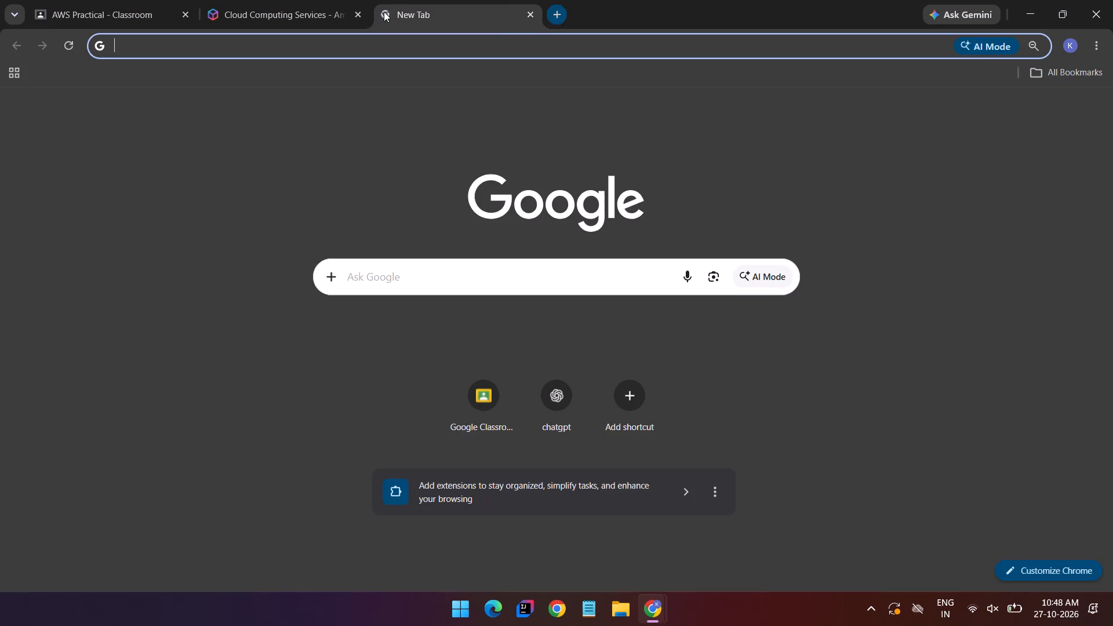
key("ctrl+v")
key("Return")
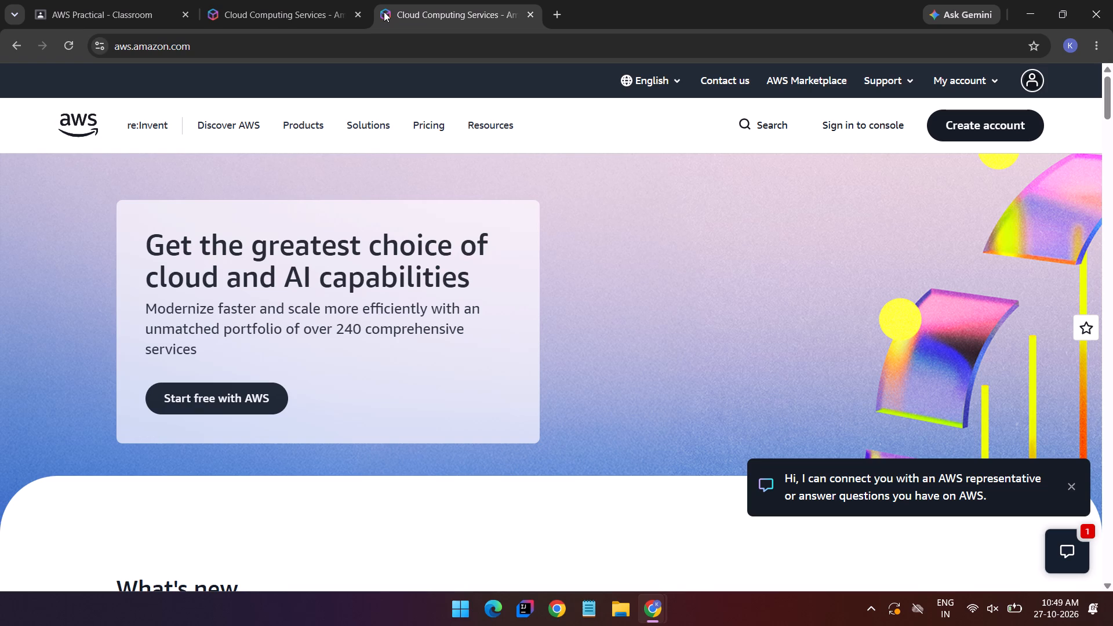
Compare the two AWS home page tabs and close the earlier duplicate opened from the search.
left_click(241, 19)
left_click(500, 0)
left_click(358, 8)
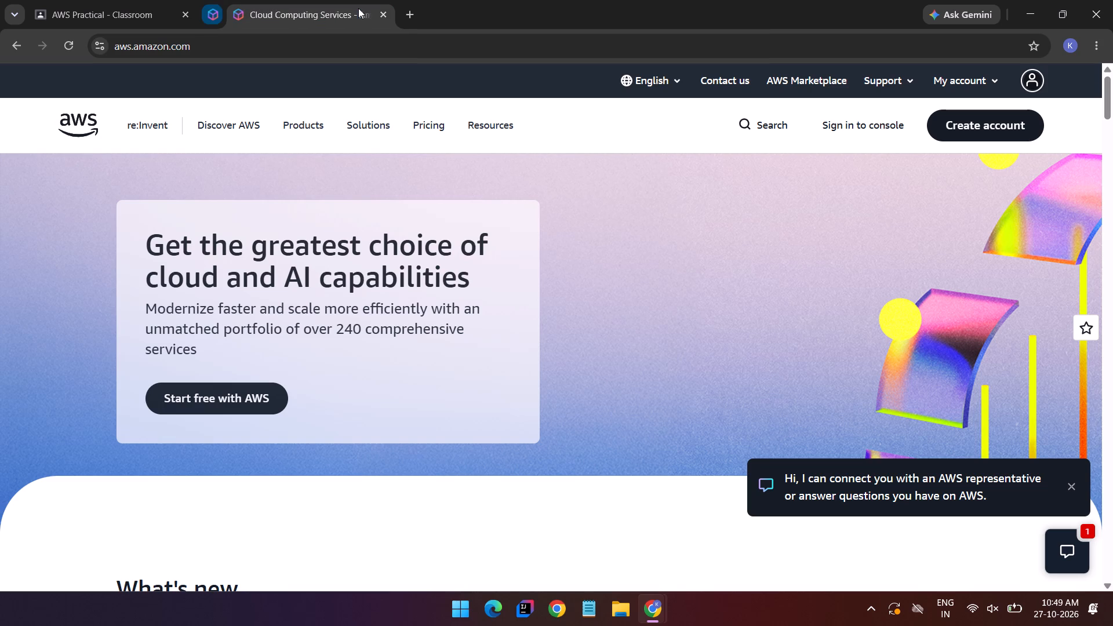
Switch to the blank incognito window and close it.
key("alt+Tab")
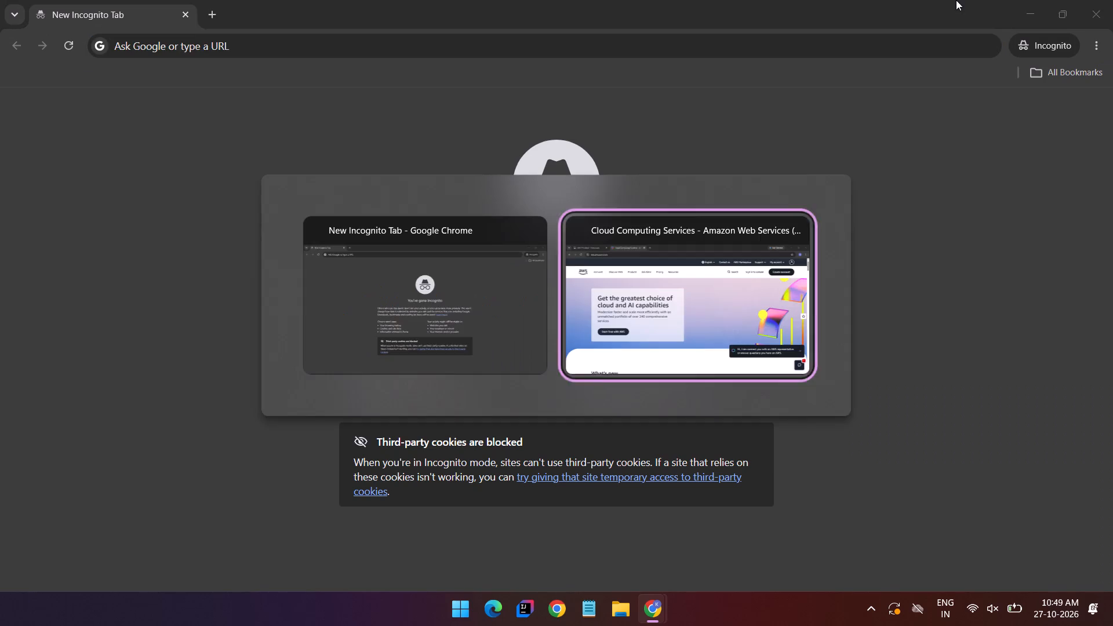
left_click(1112, 0)
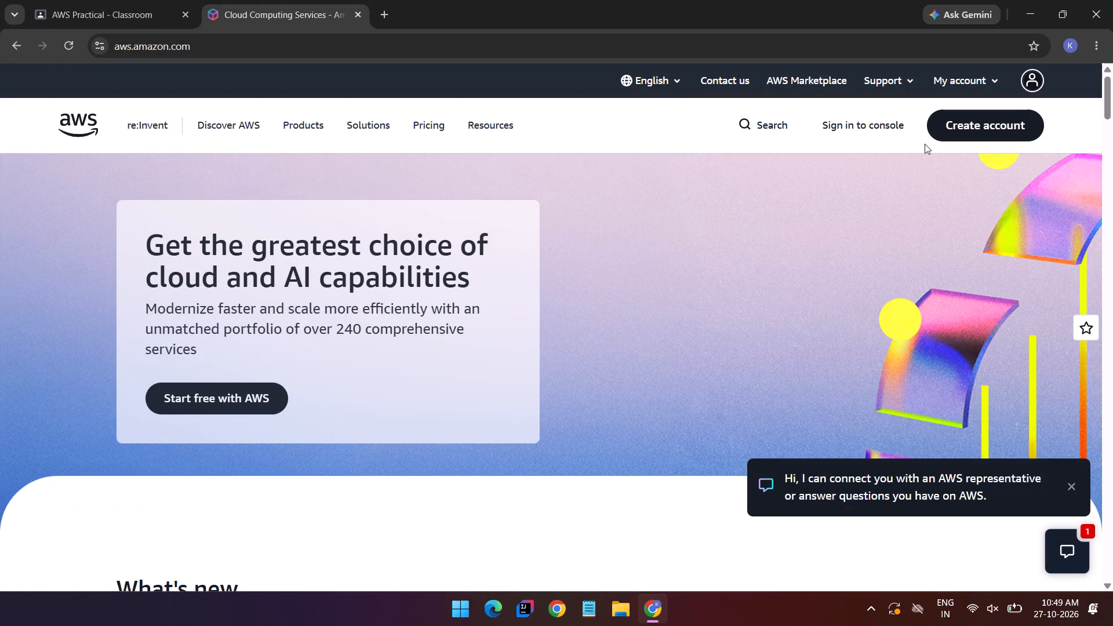
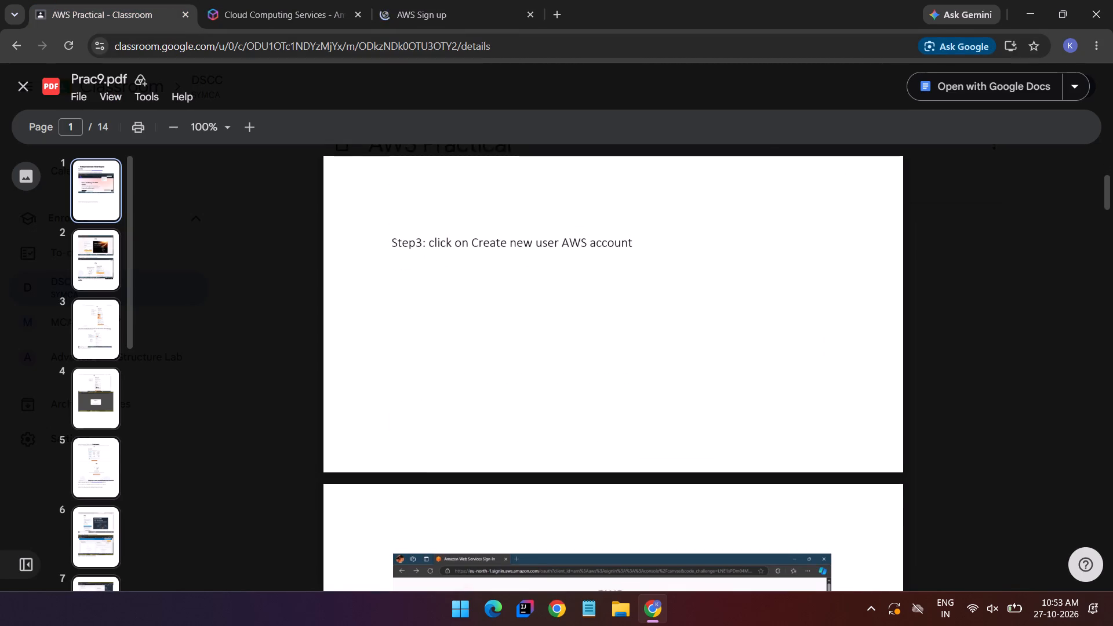
Compare Step3 of Prac9.pdf, on creating a new AWS account, with the My account options on the AWS home page.
scroll(579, 333, "down", 1)
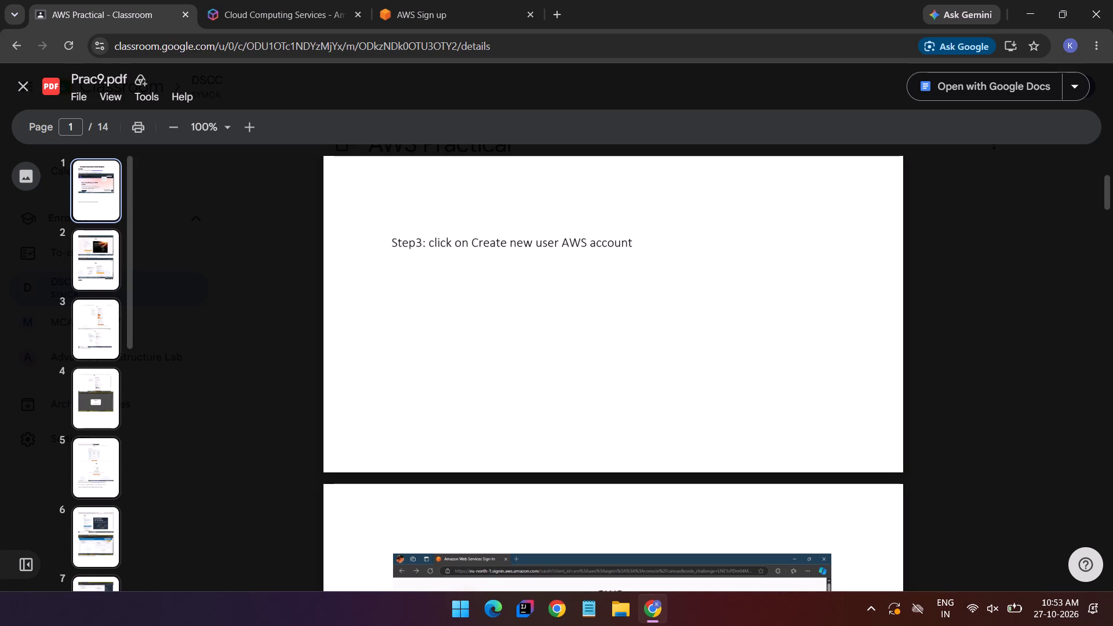
key("alt+Tab")
key("alt+Tab")
left_click(289, 0)
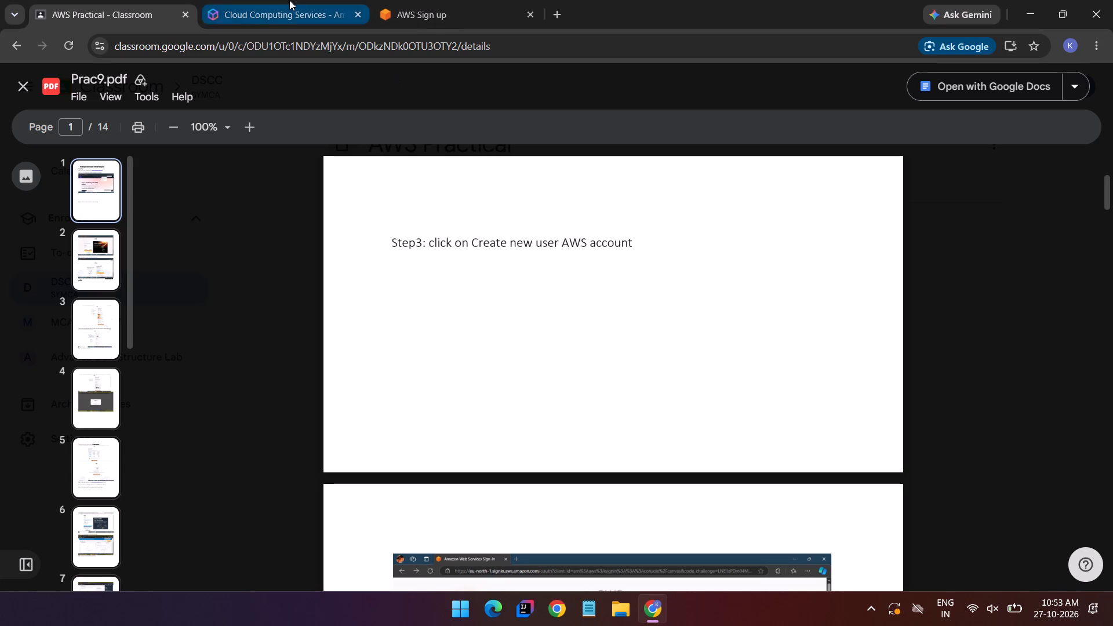
left_click(950, 80)
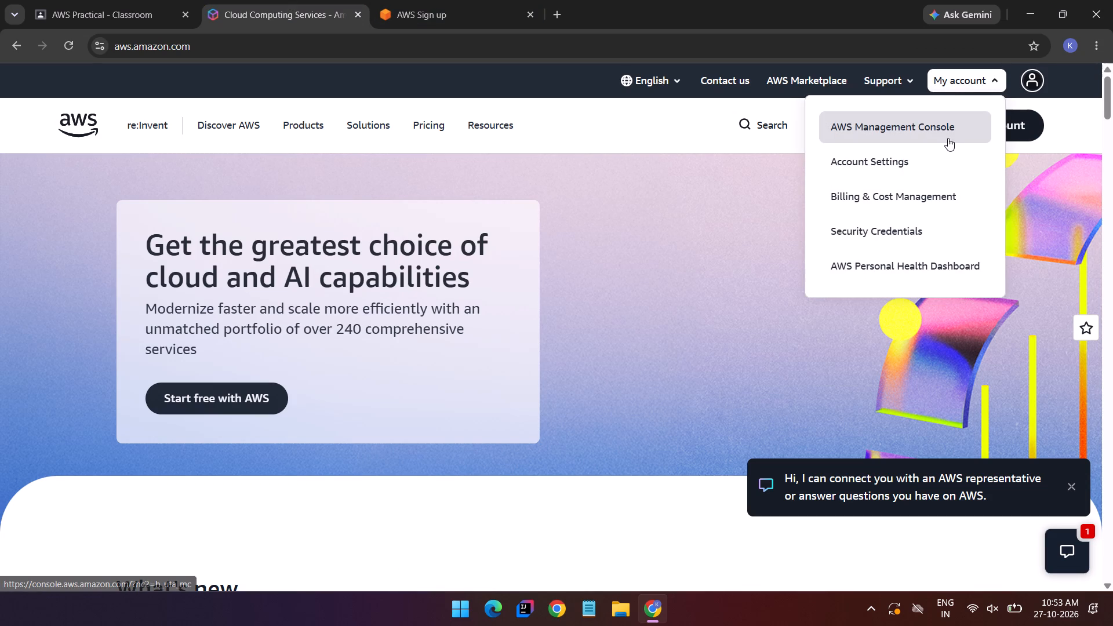
left_click(902, 77)
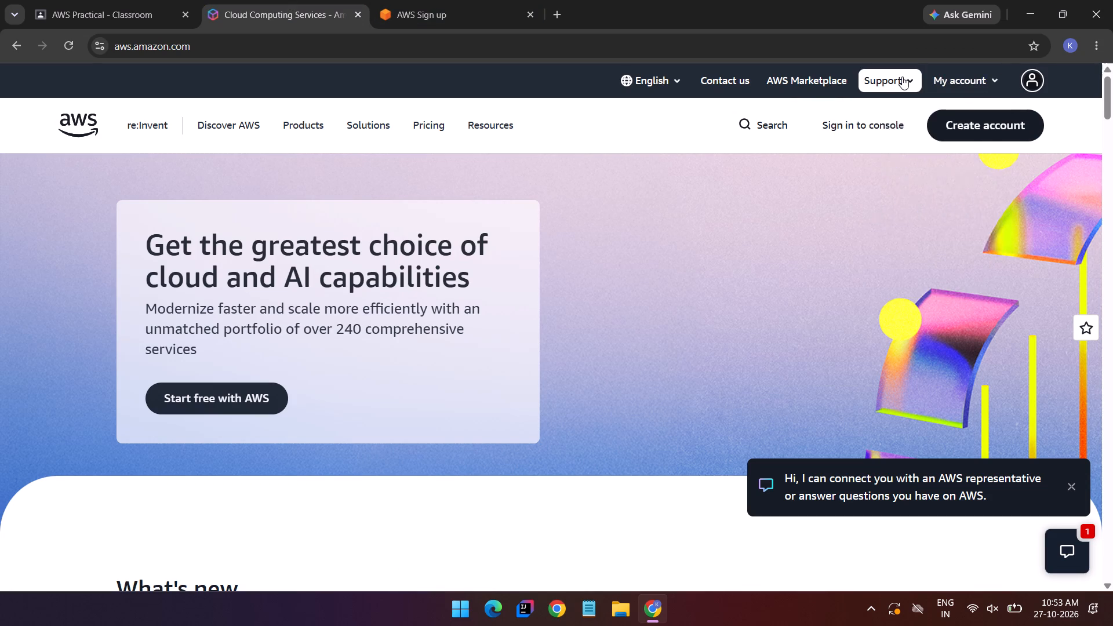
left_click(940, 86)
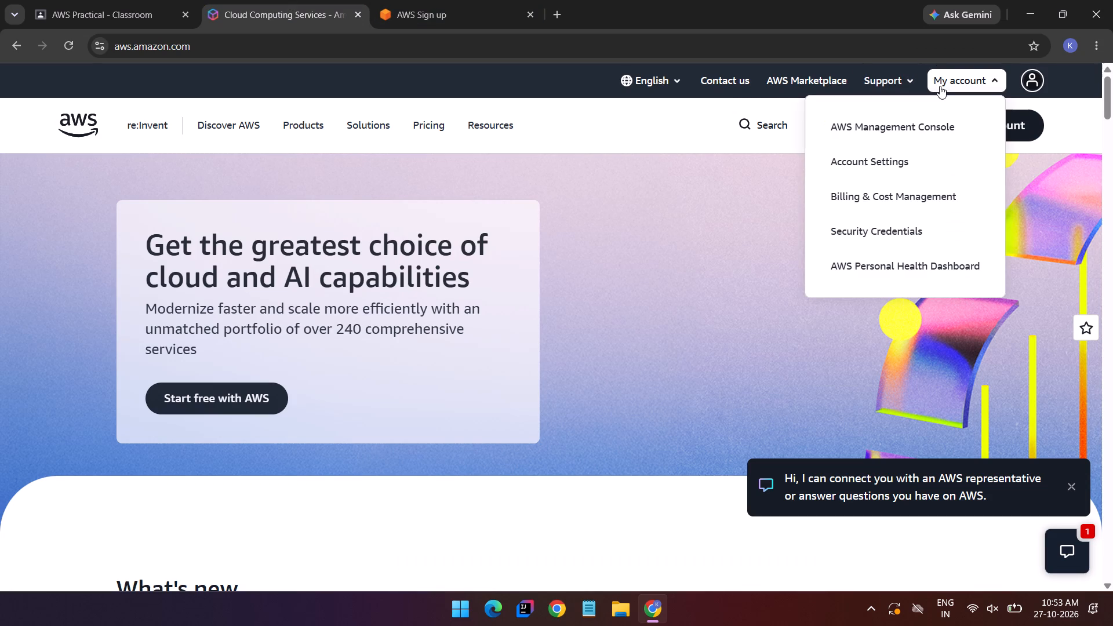
key("alt+Tab")
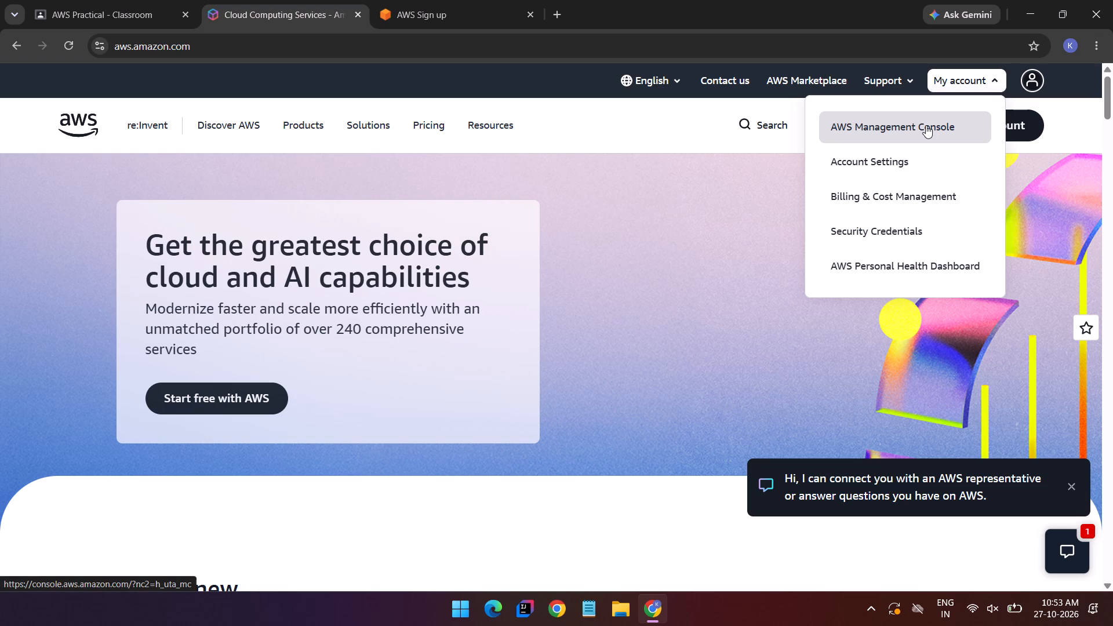
left_click(129, 0)
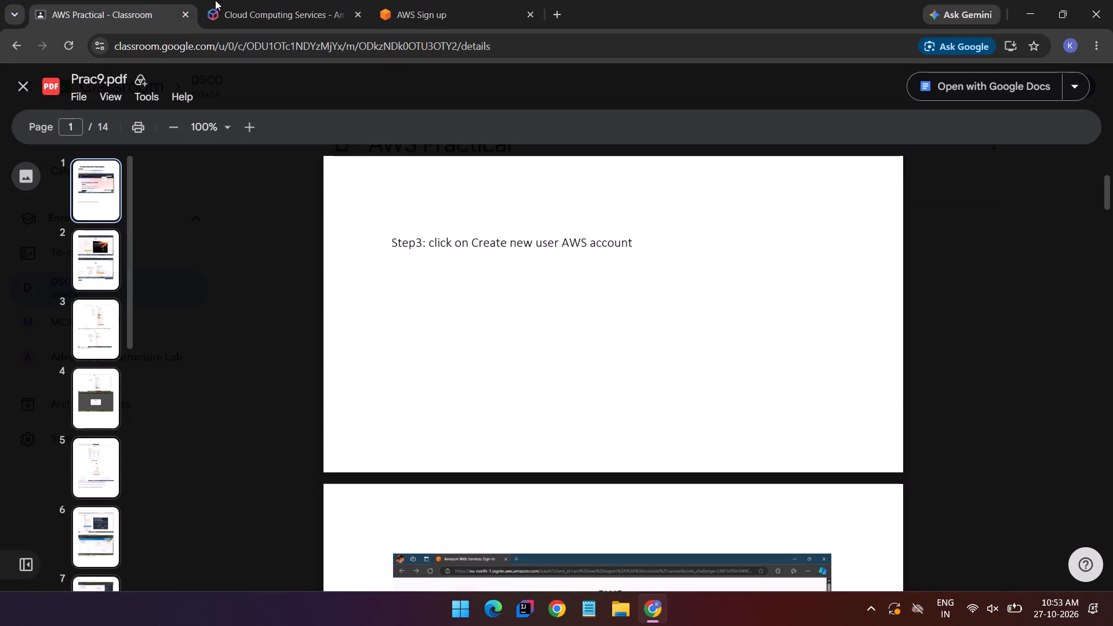
left_click(262, 0)
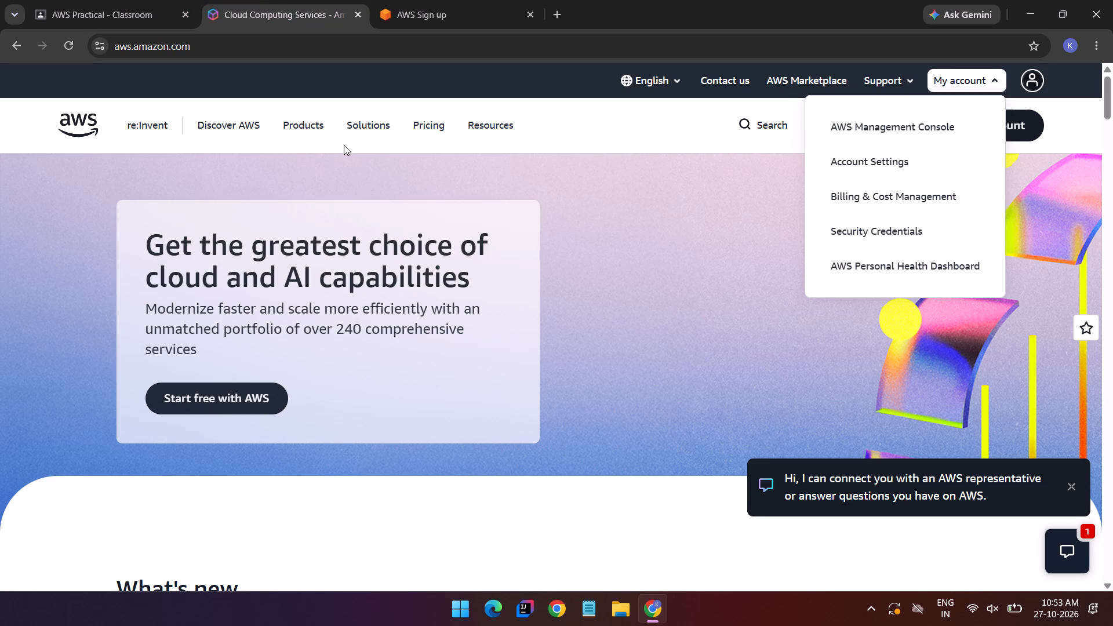
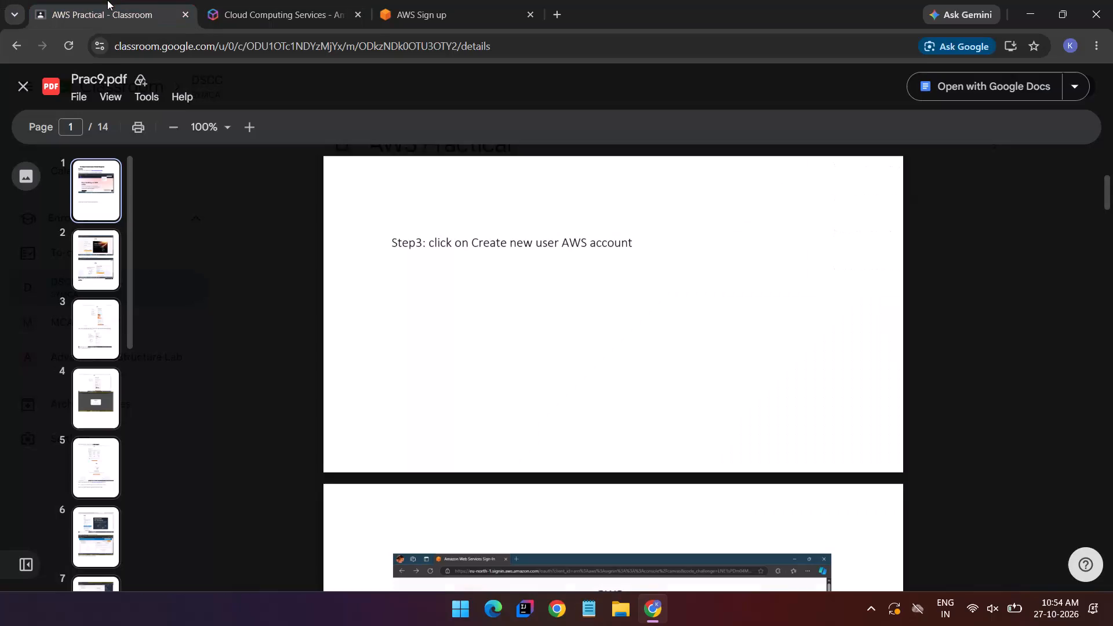
Review Step2 of Prac9.pdf, on reaching the AWS Management Console, and open the My account options on the AWS home page.
scroll(741, 380, "up", 4)
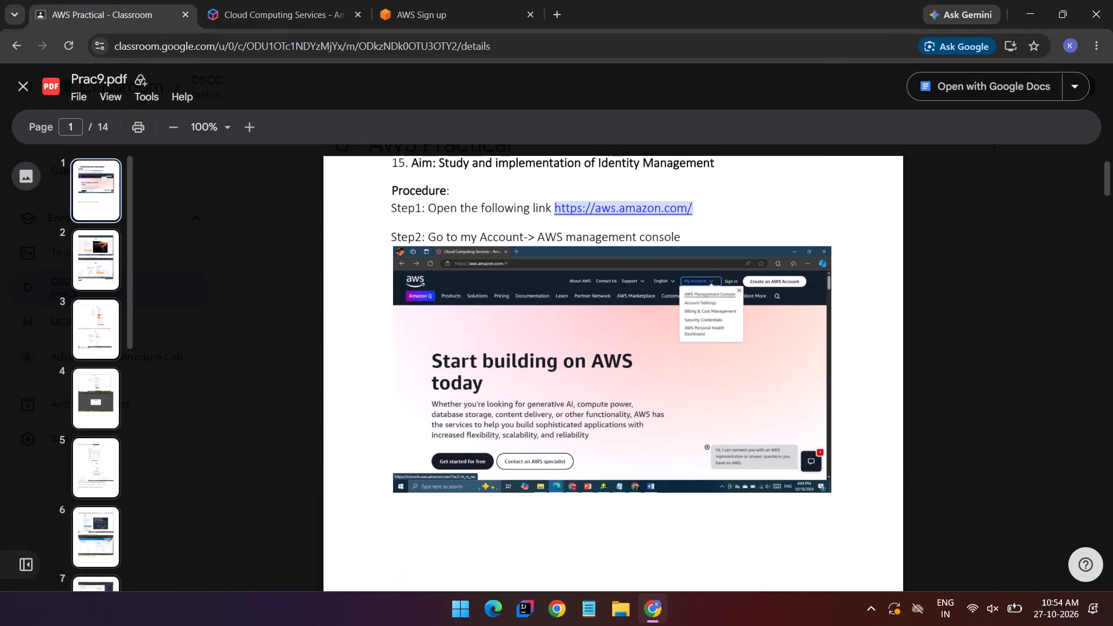
left_click(259, 0)
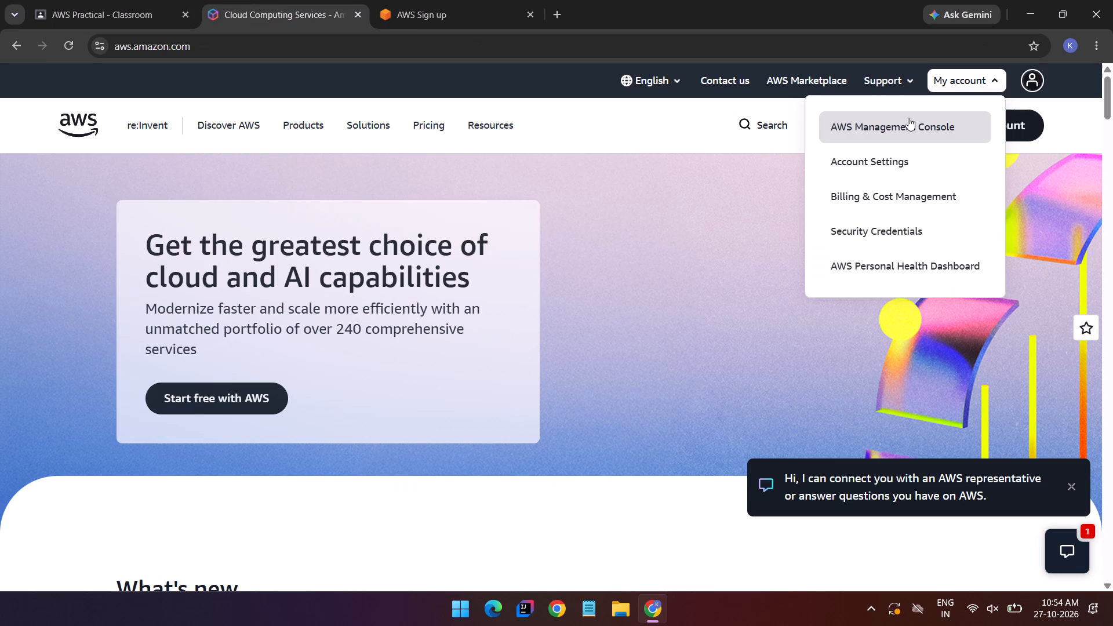
left_click(740, 145)
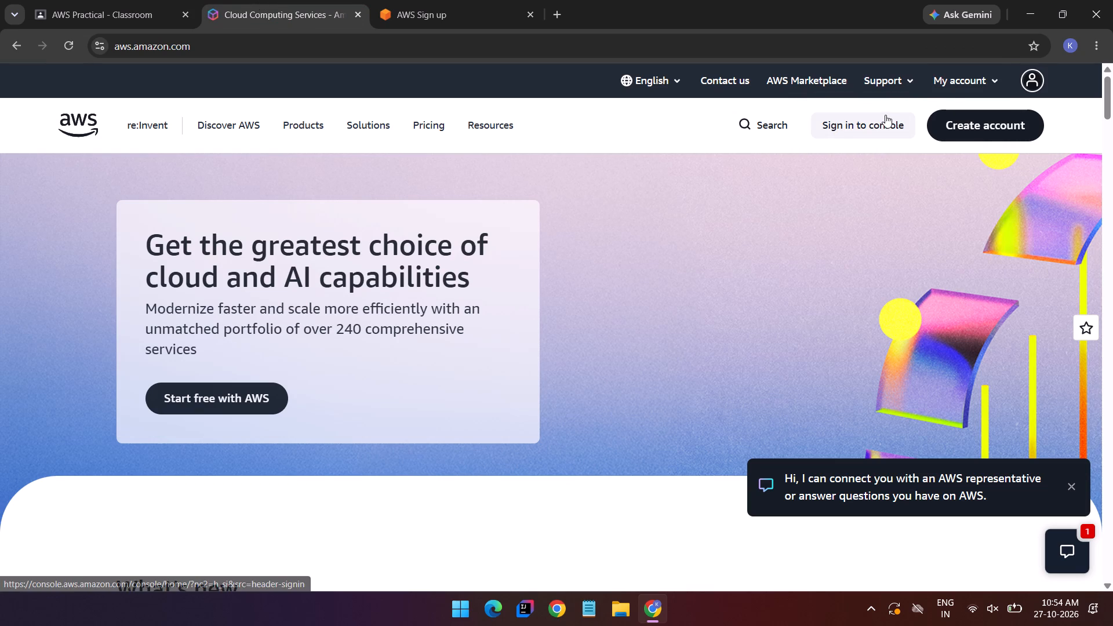
left_click(948, 88)
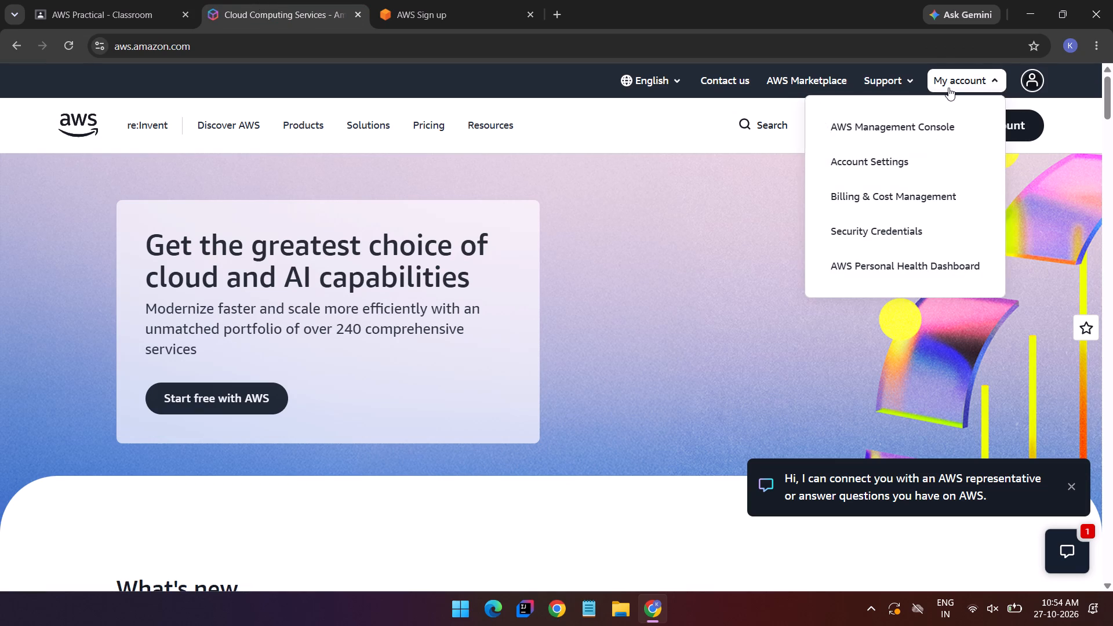
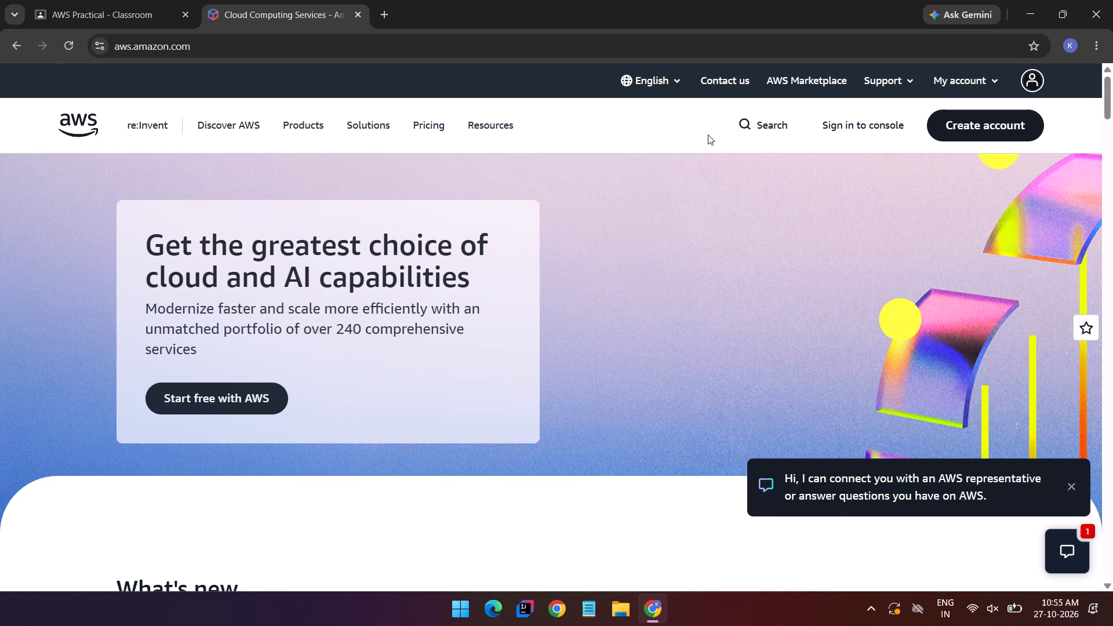
Recheck Step2 of Prac9.pdf and open the AWS Management Console from the AWS home page's account options.
left_click(150, 0)
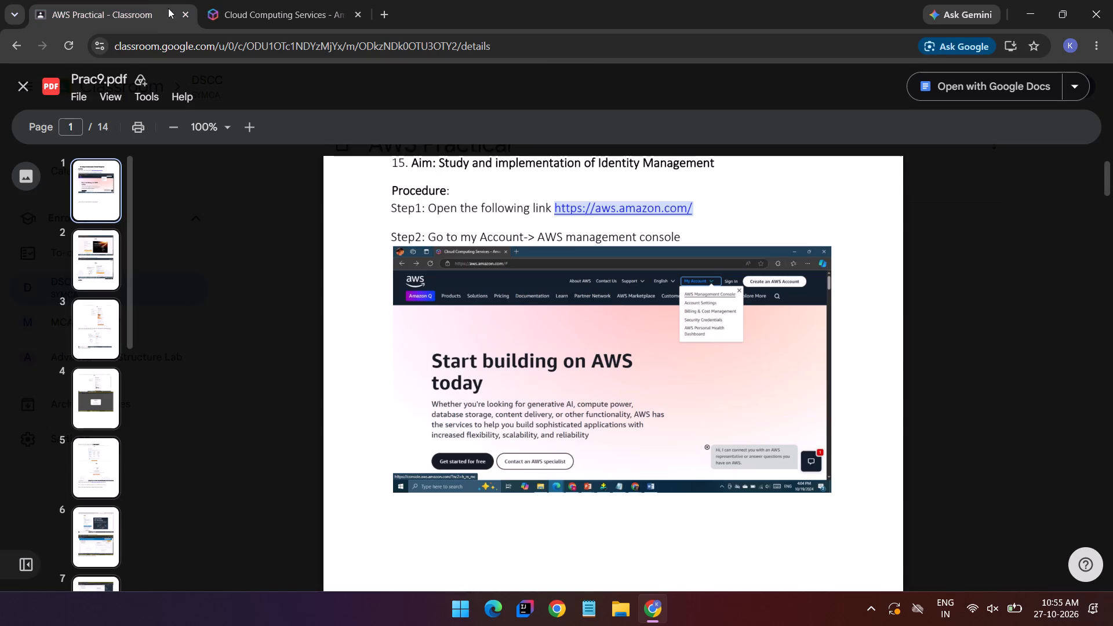
scroll(596, 357, "right", 2)
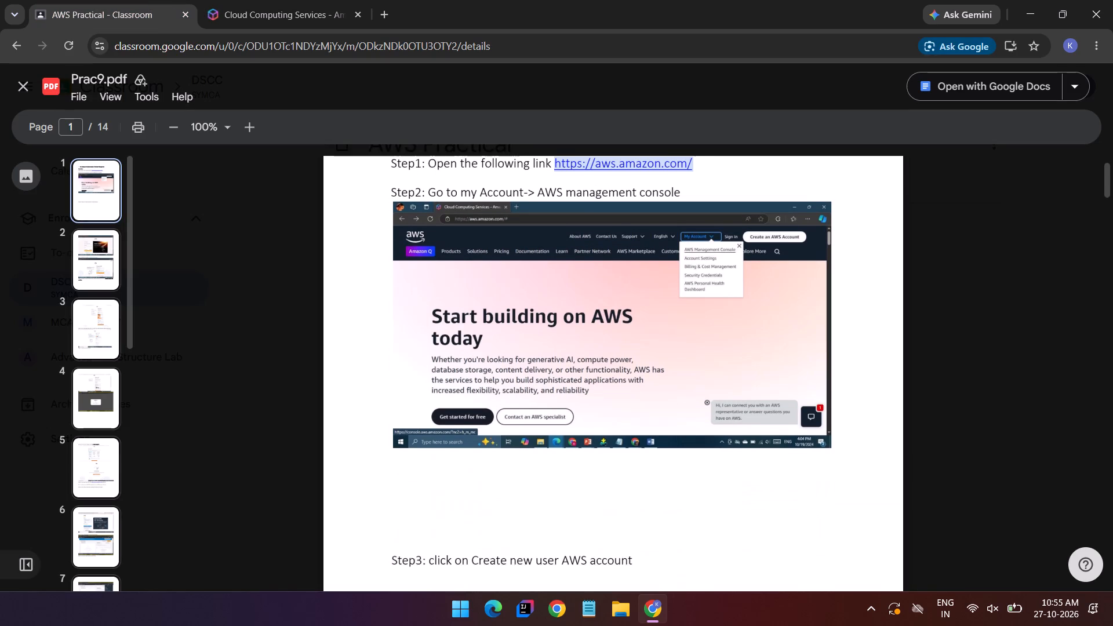
scroll(596, 357, "up", 1)
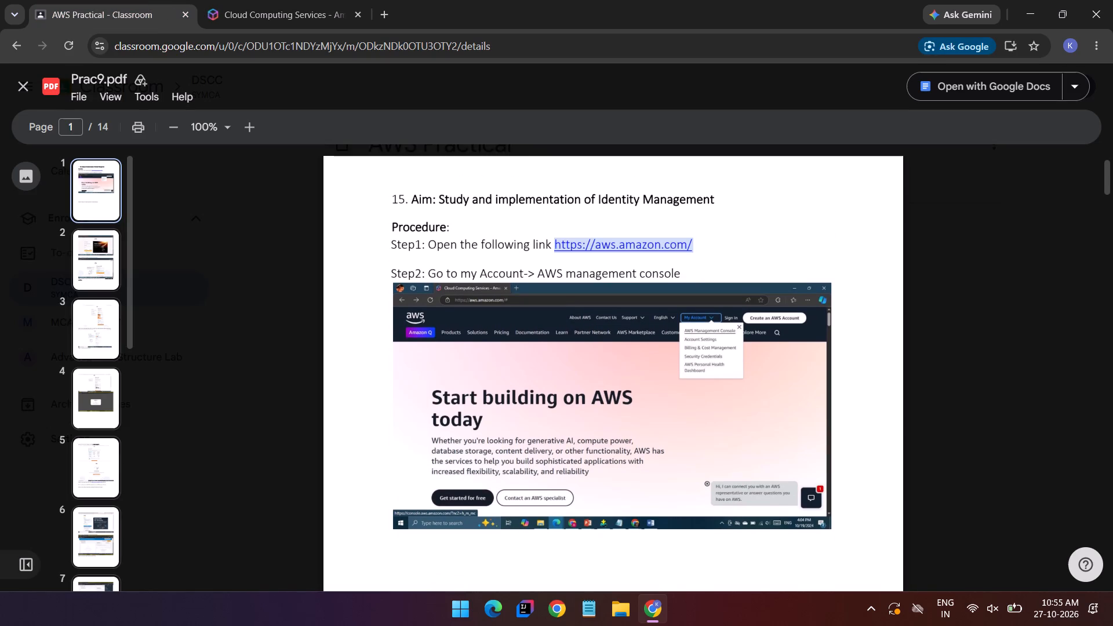
scroll(596, 357, "up", 1)
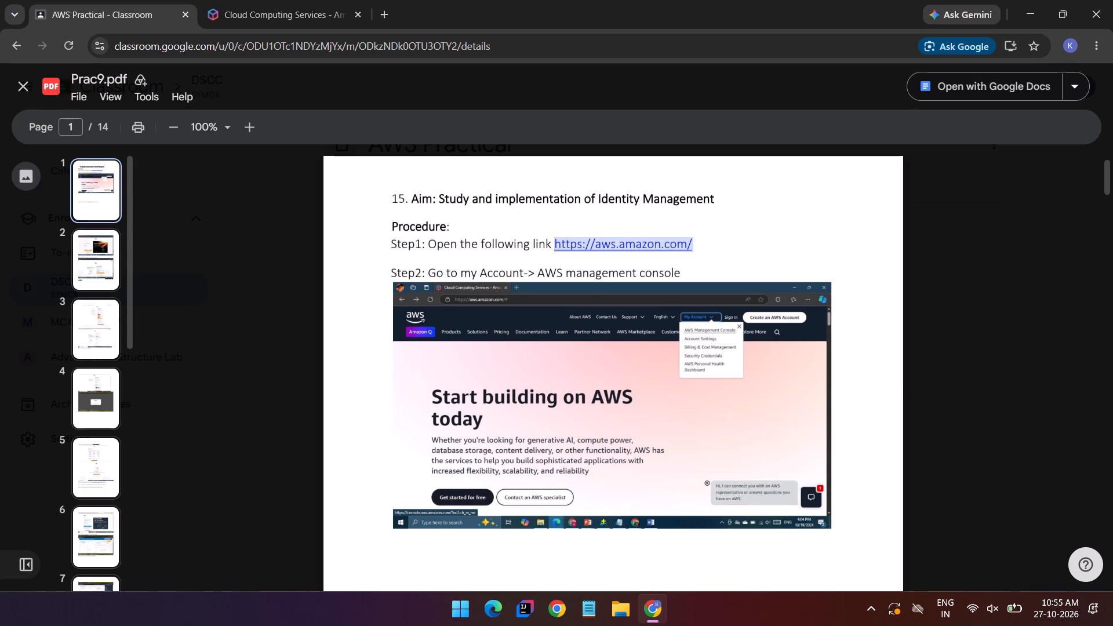
left_click(279, 0)
left_click(946, 82)
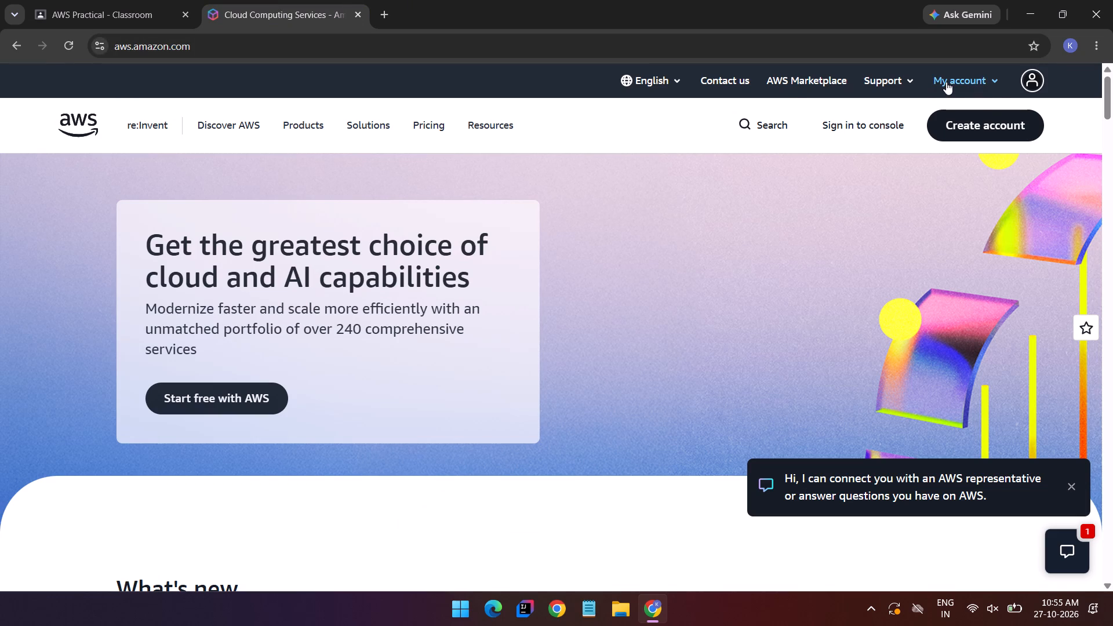
left_click(948, 128)
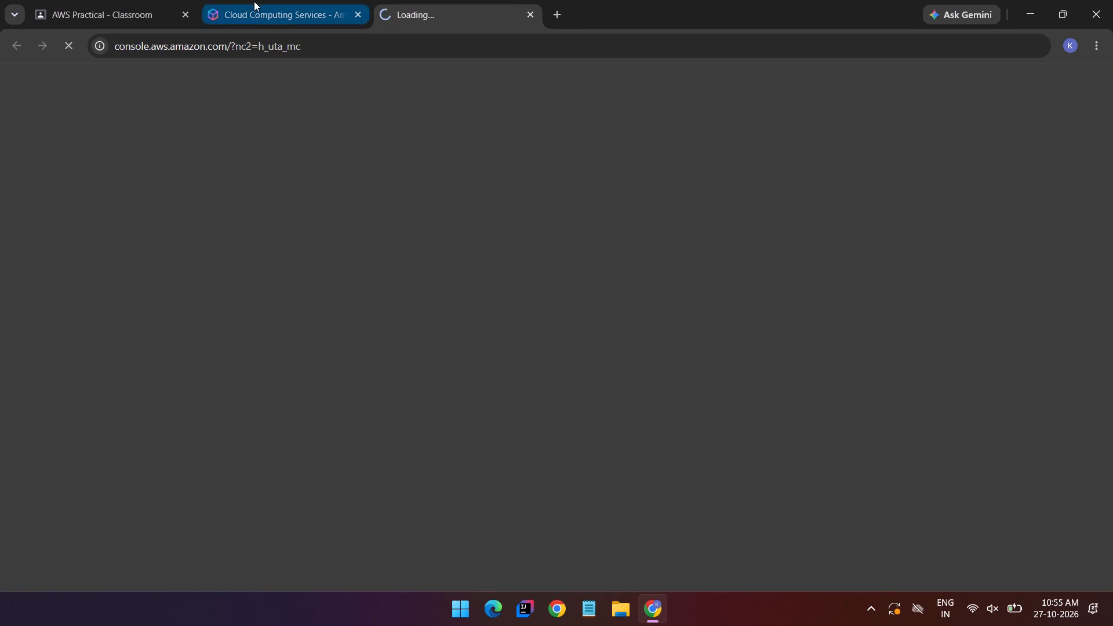
Return to Prac9.pdf and review the account creation instructions following Step2, through Step4 on filling in the sign-up details.
left_click(154, 8)
left_click(398, 0)
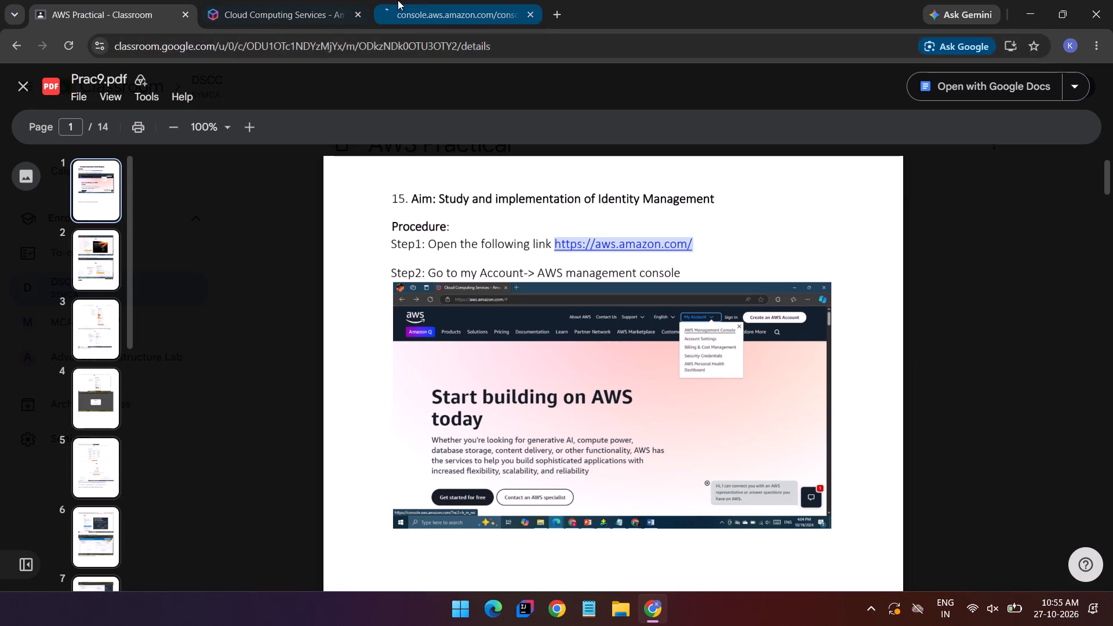
left_click(204, 0)
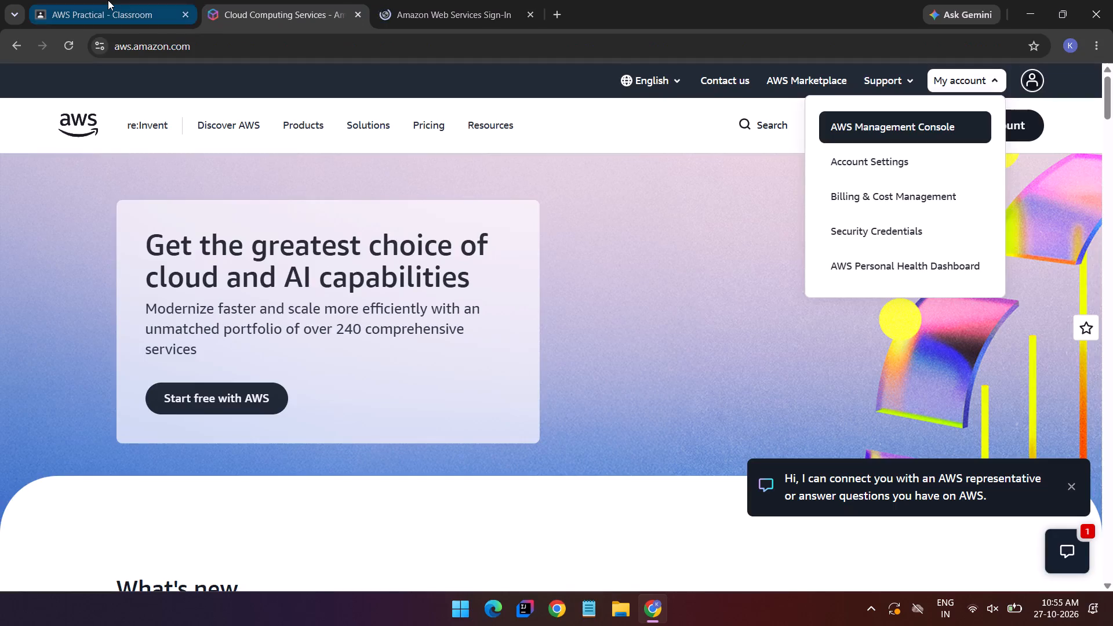
left_click(108, 0)
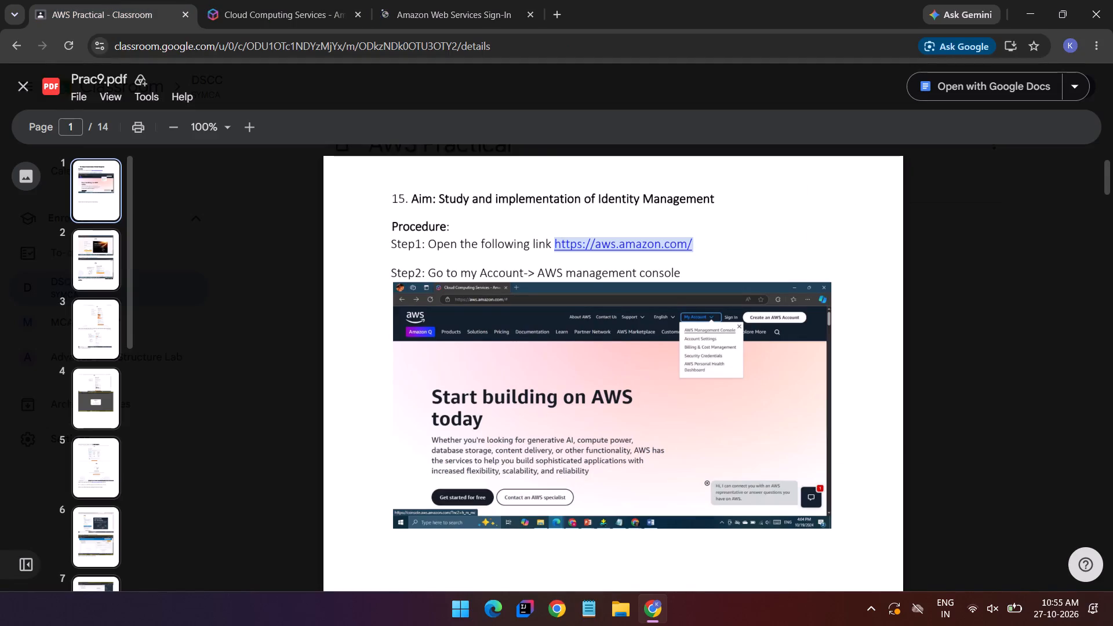
scroll(597, 312, "down", 6)
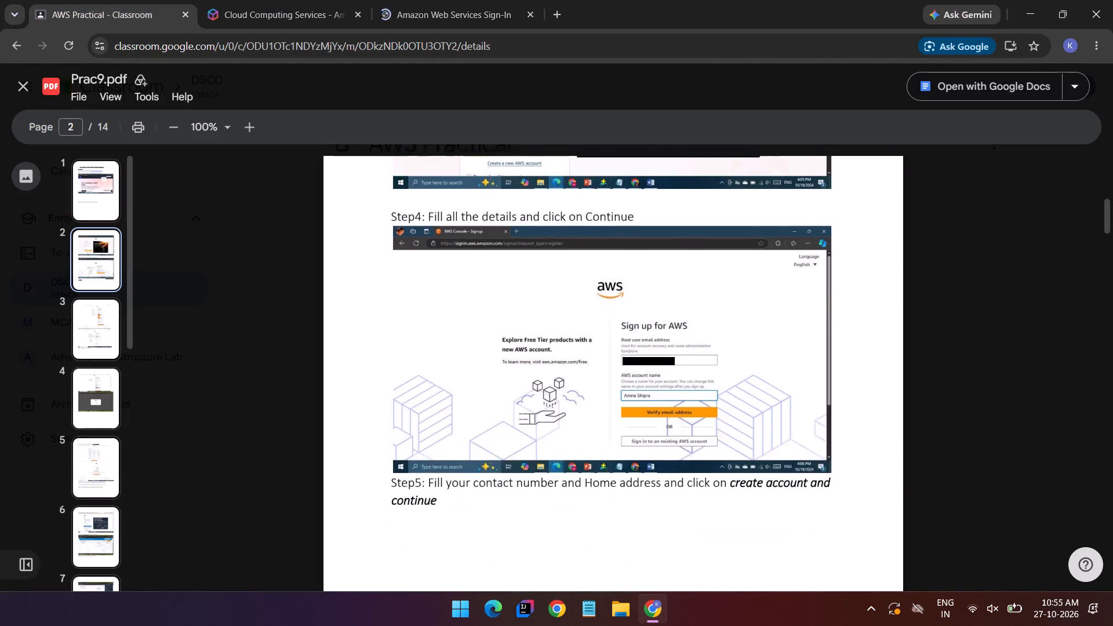
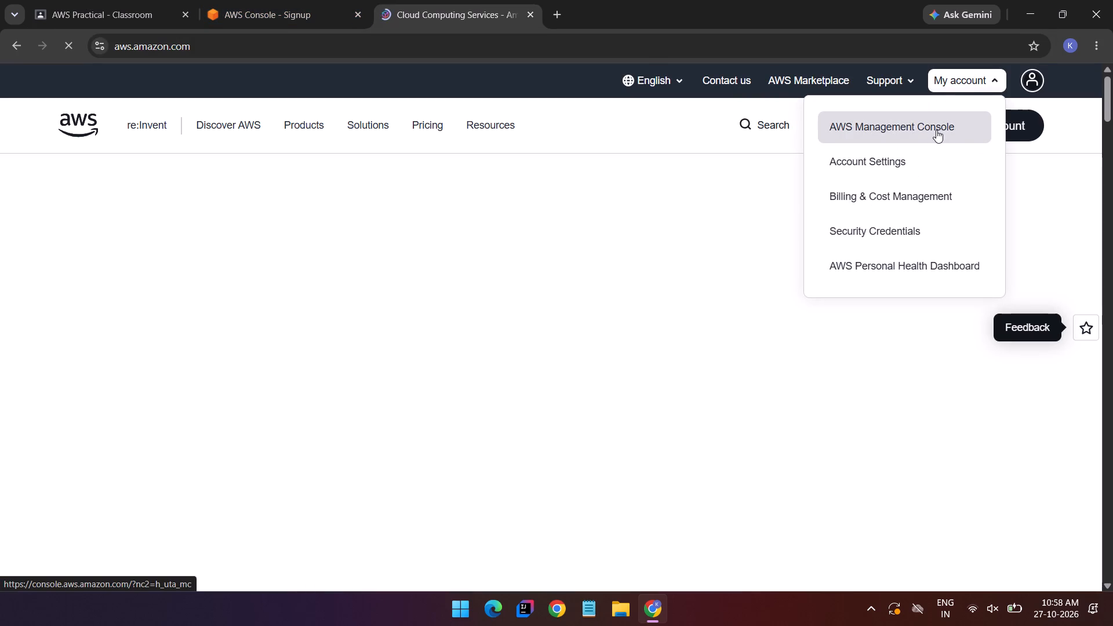
Open the AWS Management Console from the AWS home page's account options.
left_click(936, 130)
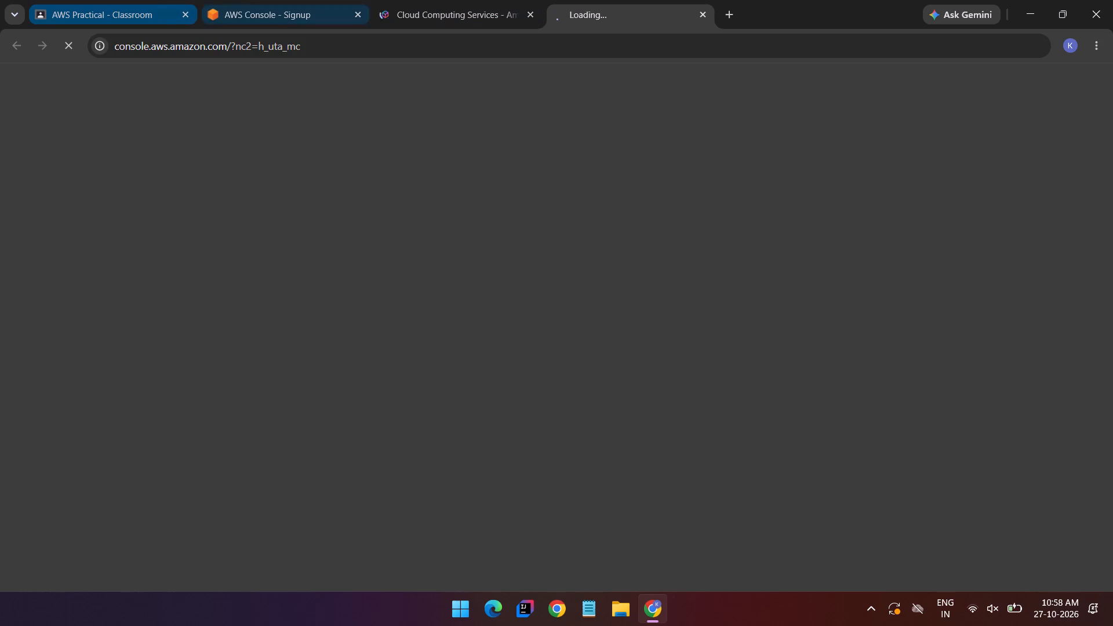
Return to Prac9.pdf and recheck the instructions from Step2 to Step3 on creating a new AWS account.
left_click(111, 0)
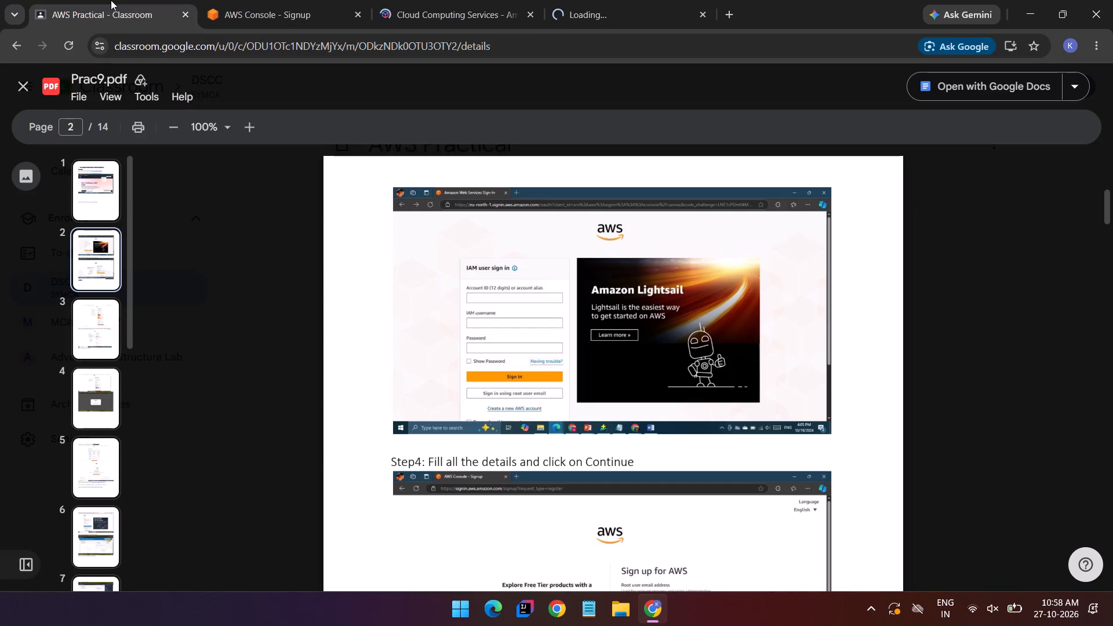
scroll(559, 462, "up", 3)
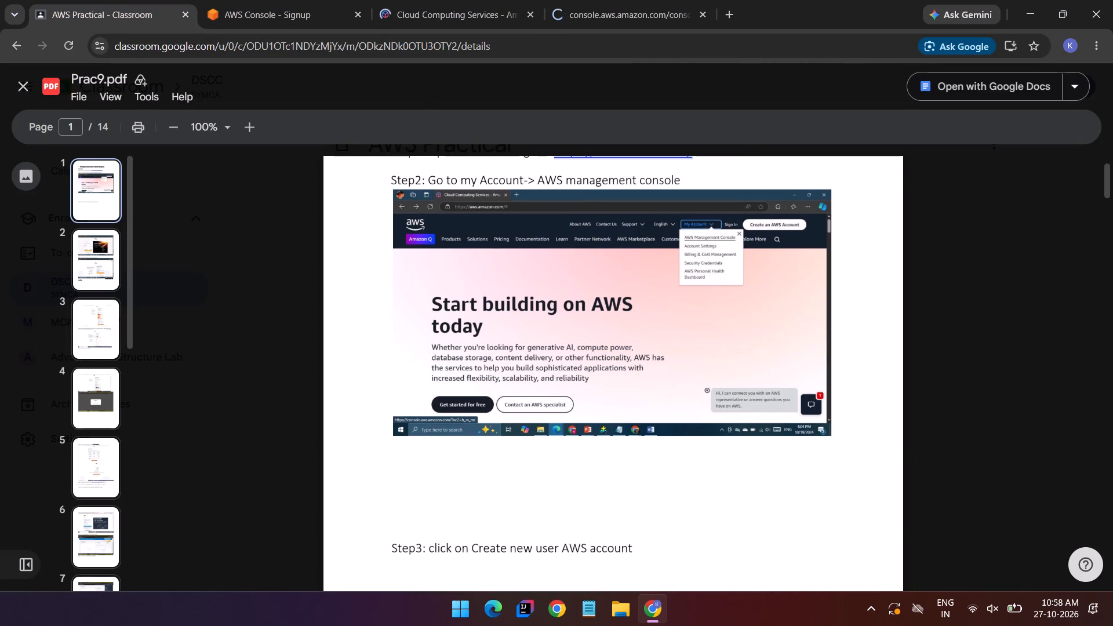
scroll(559, 462, "down", 2)
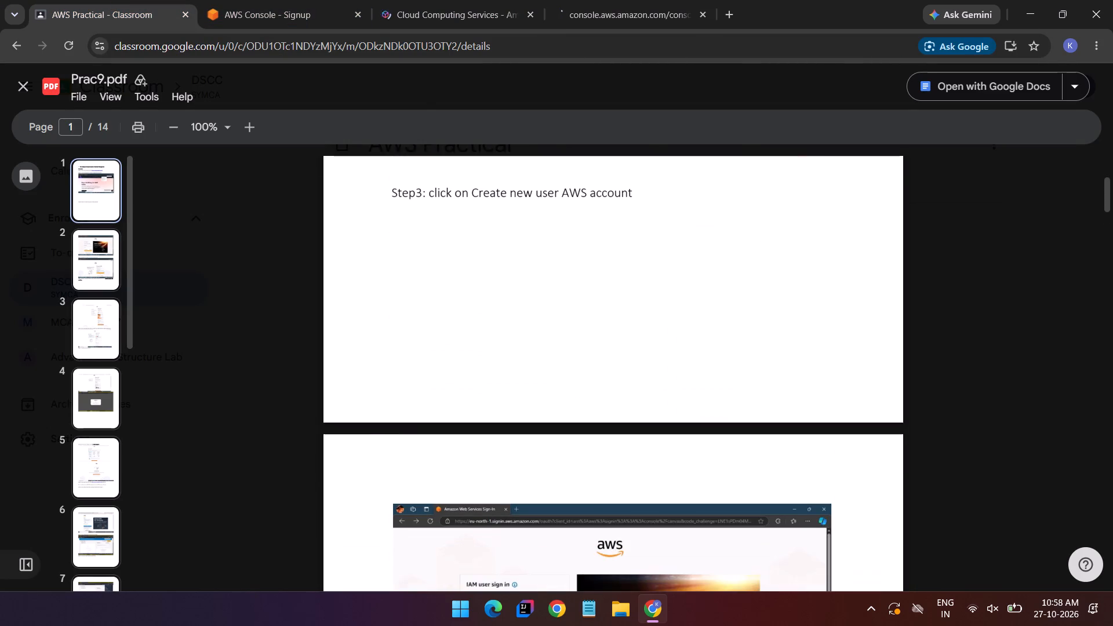
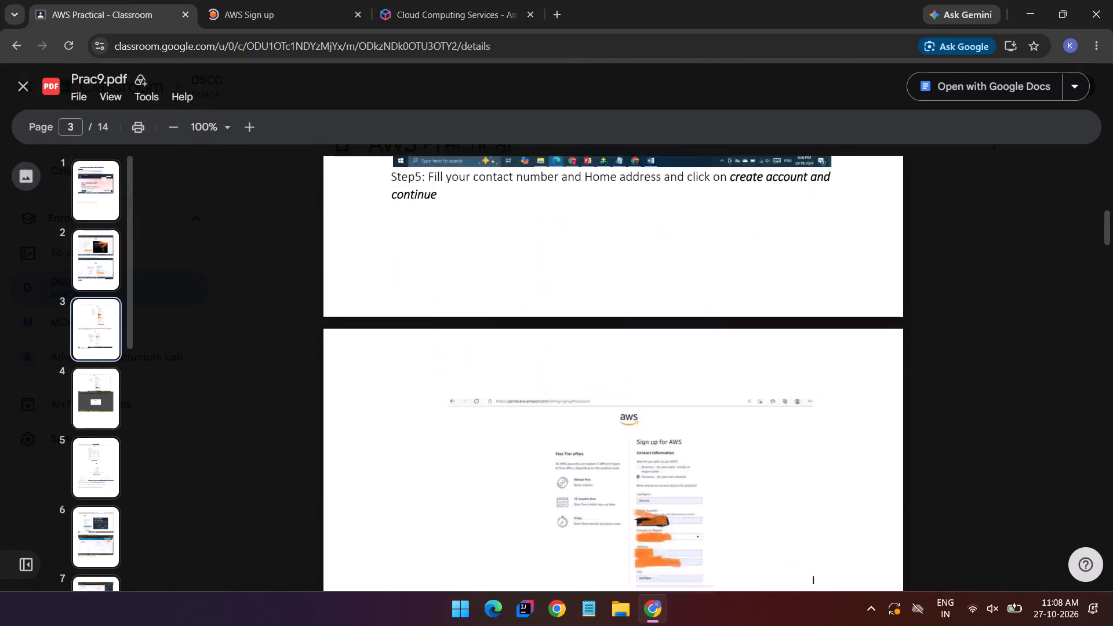
Review Step4 and Step5 in Prac9.pdf, covering the AWS sign-up details and the contact information form.
scroll(431, 300, "up", 3)
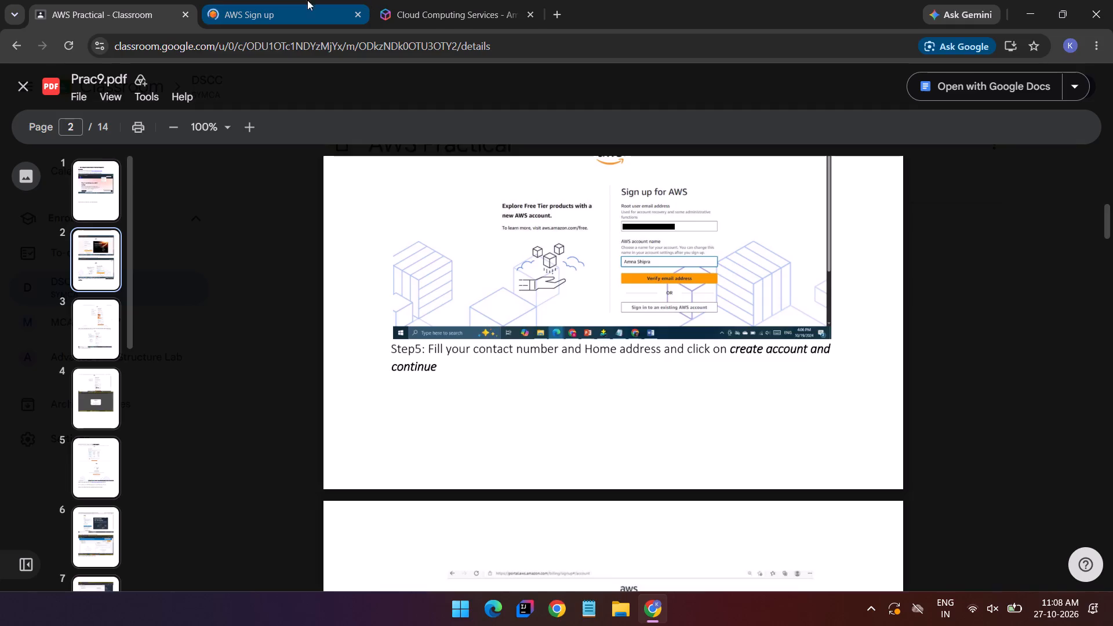
scroll(396, 339, "down", 2)
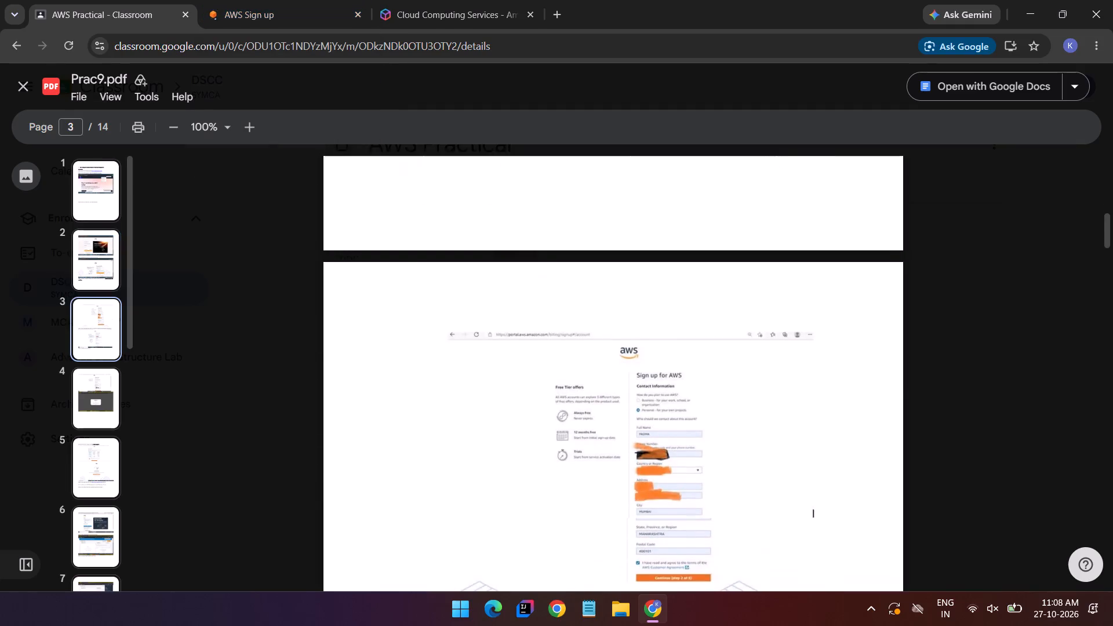
scroll(396, 339, "up", 5)
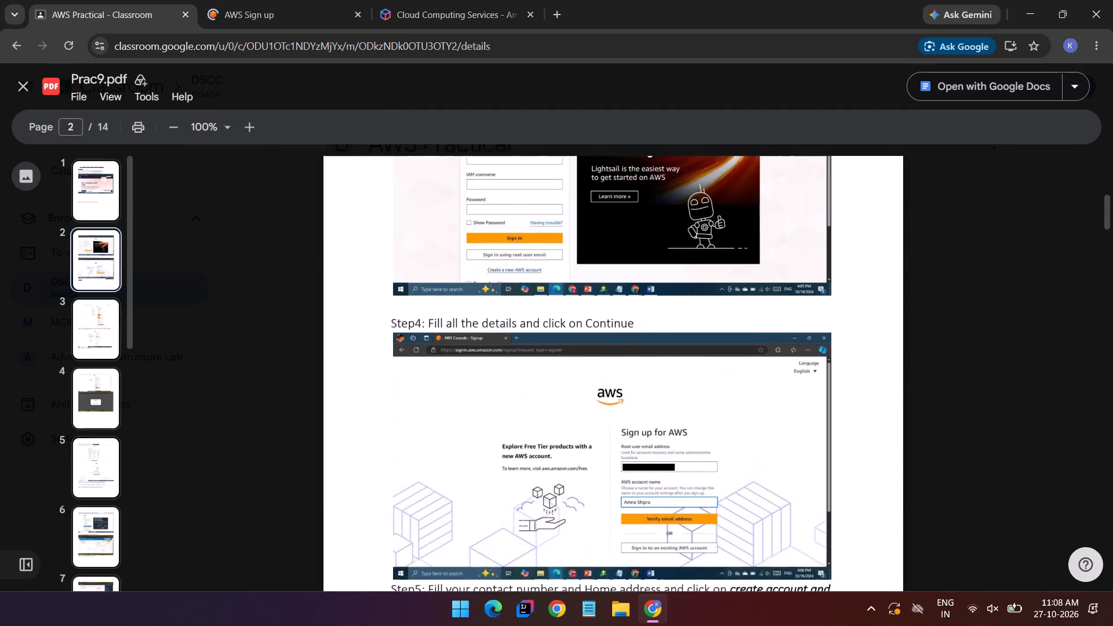
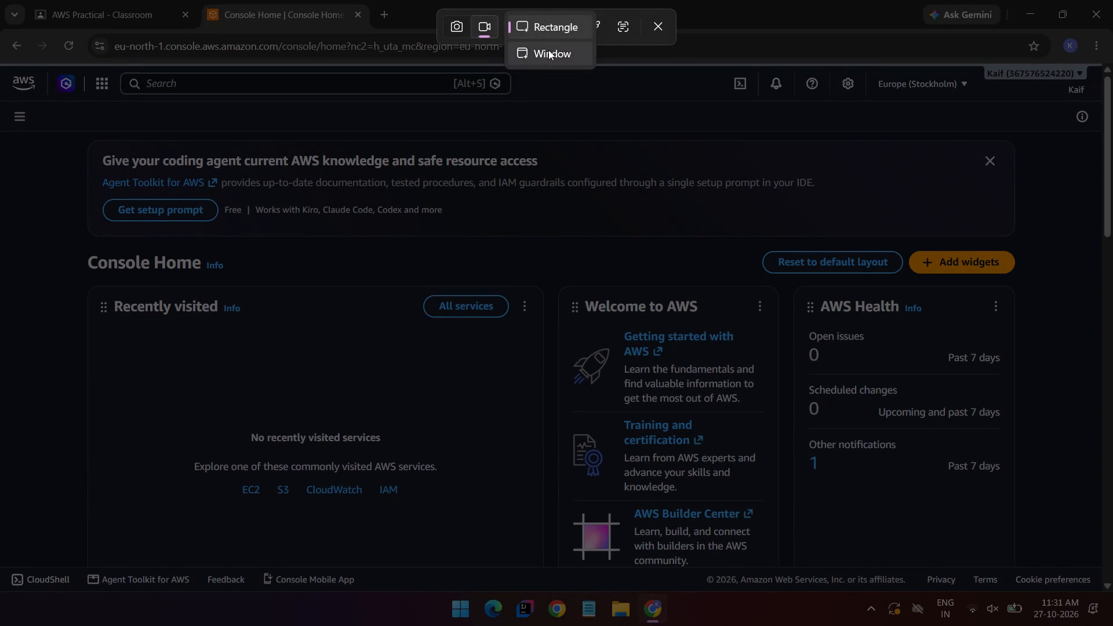
Start a Snipping Tool video recording of the browser window in Window mode, allowing microphone access.
left_click(548, 50)
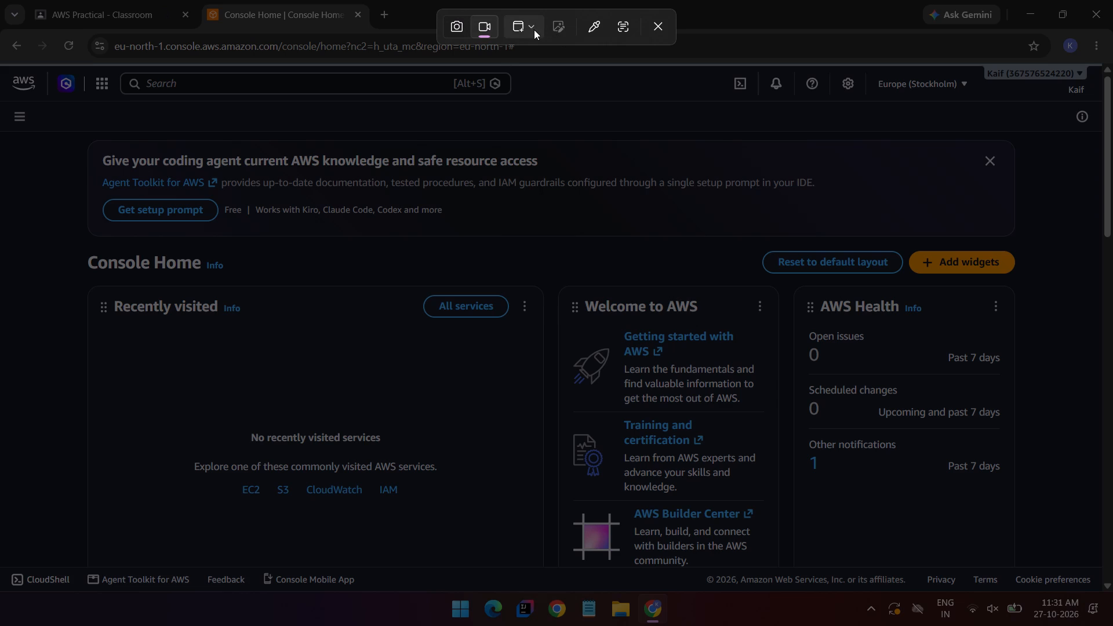
left_click(484, 186)
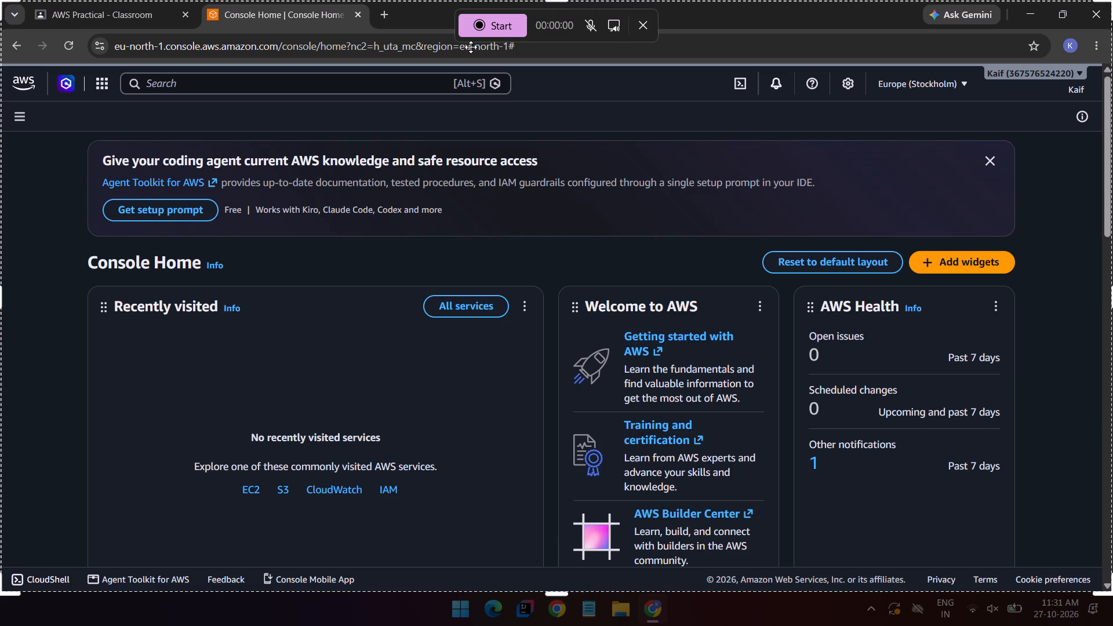
scroll(473, 43, "down", 1)
left_click(489, 27)
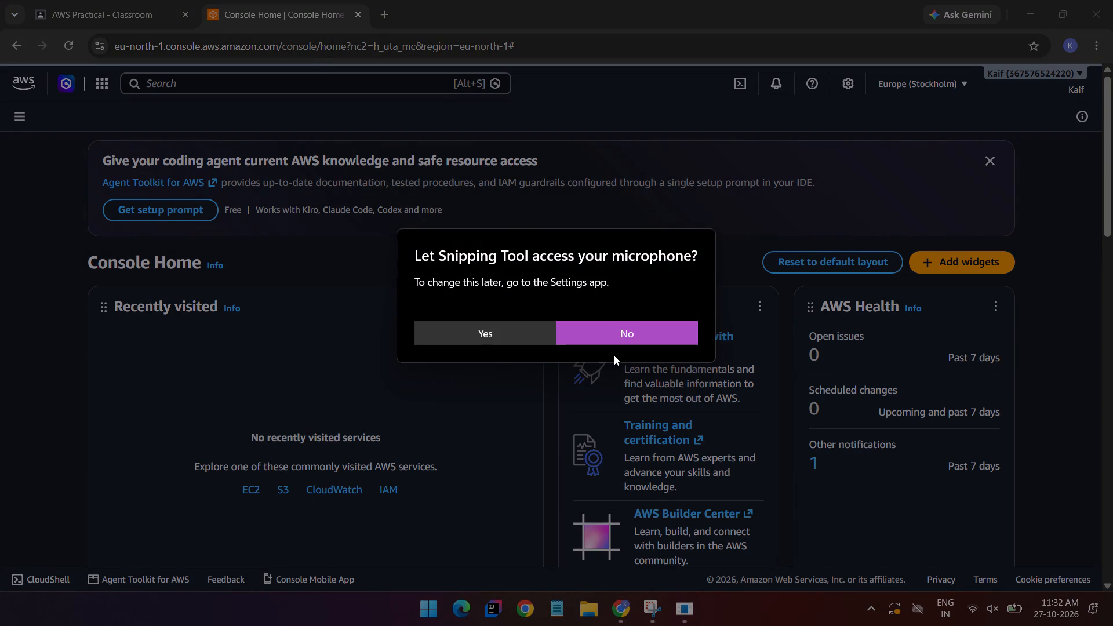
left_click(485, 333)
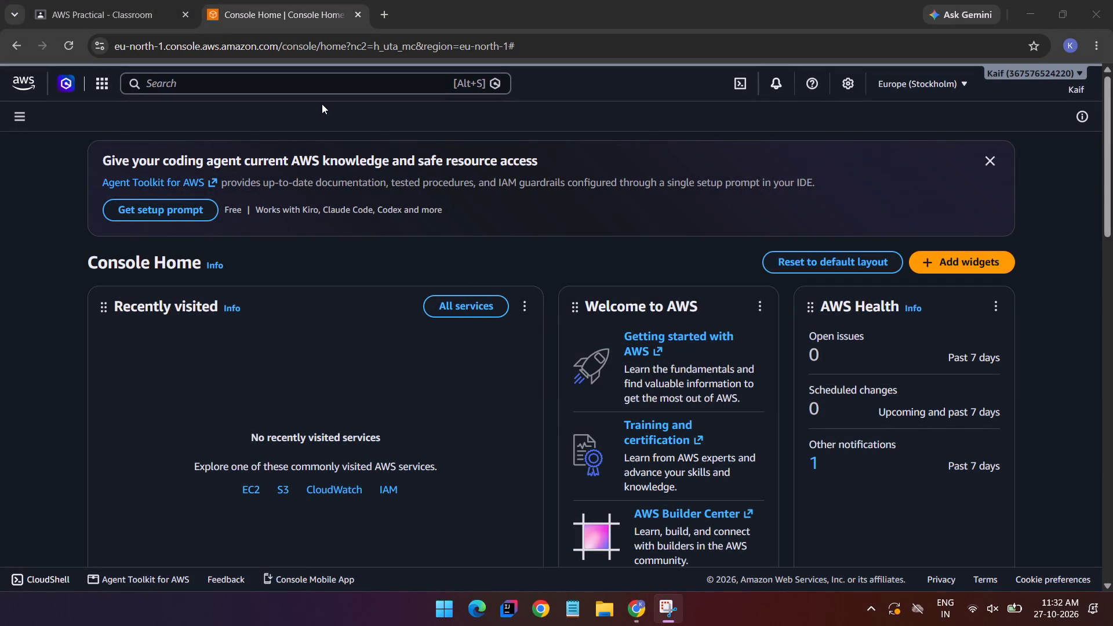
Search the AWS console for IAM and open its Users page.
left_click(323, 80)
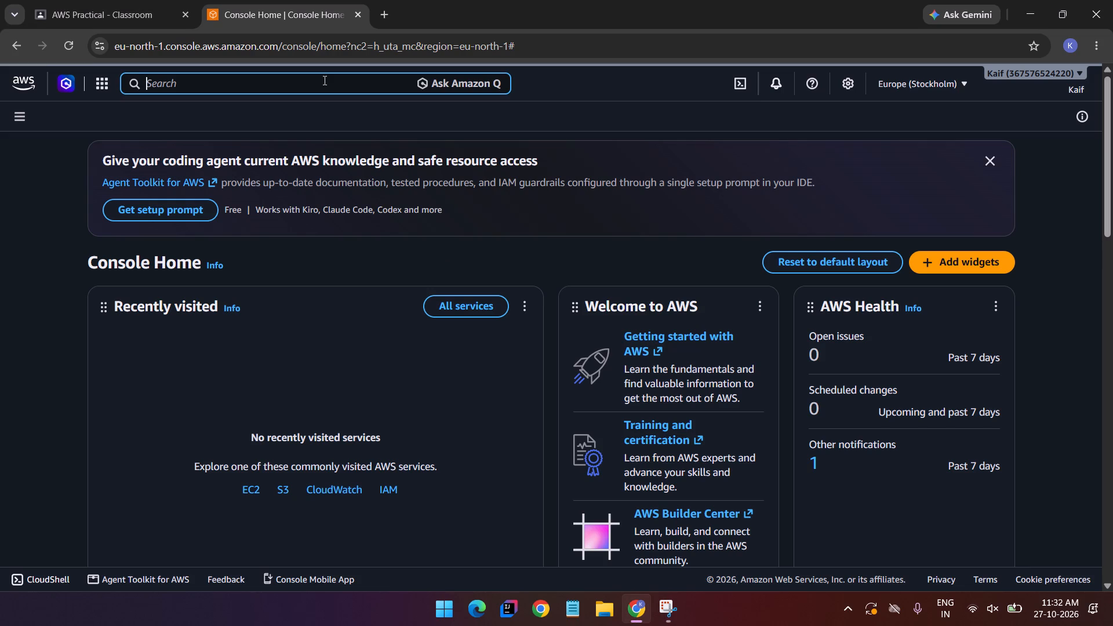
type("IAM")
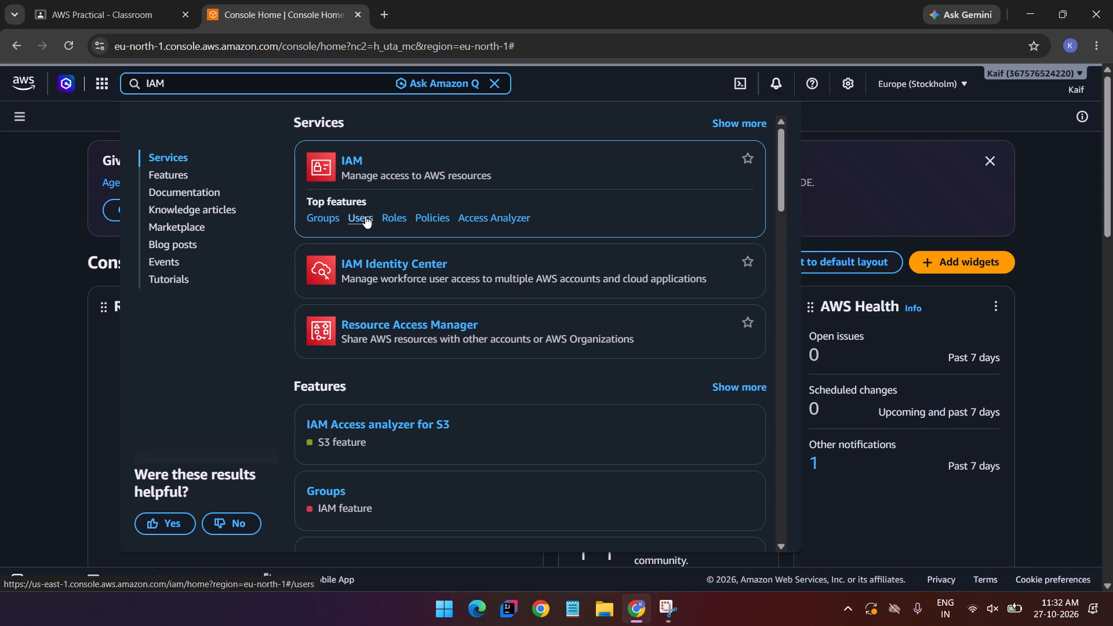
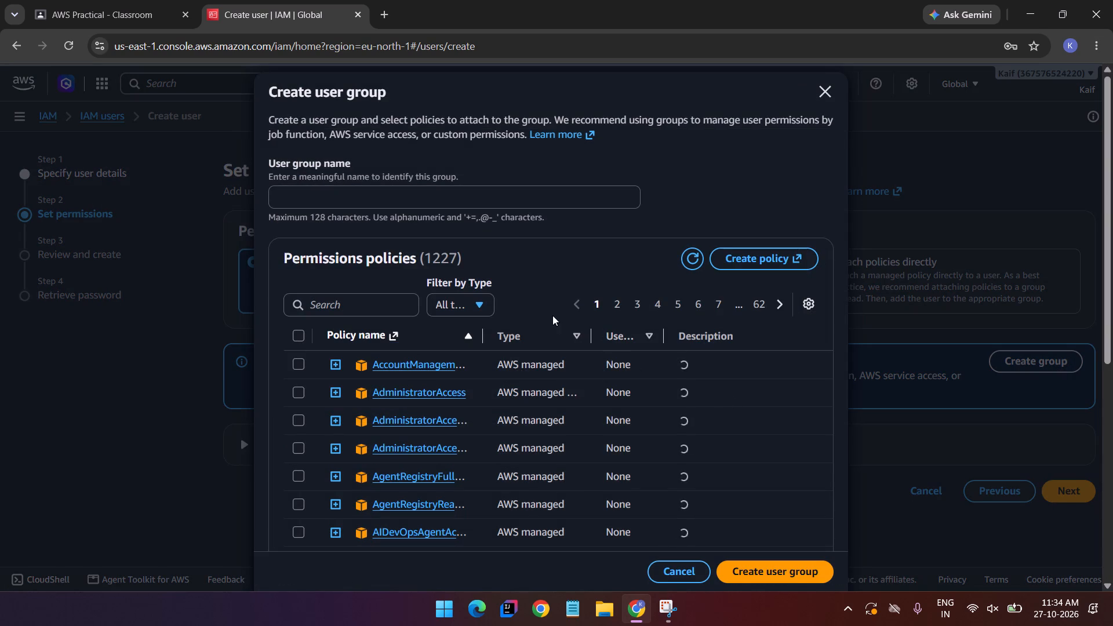
Name the new user group SYMCA.
left_click(545, 290)
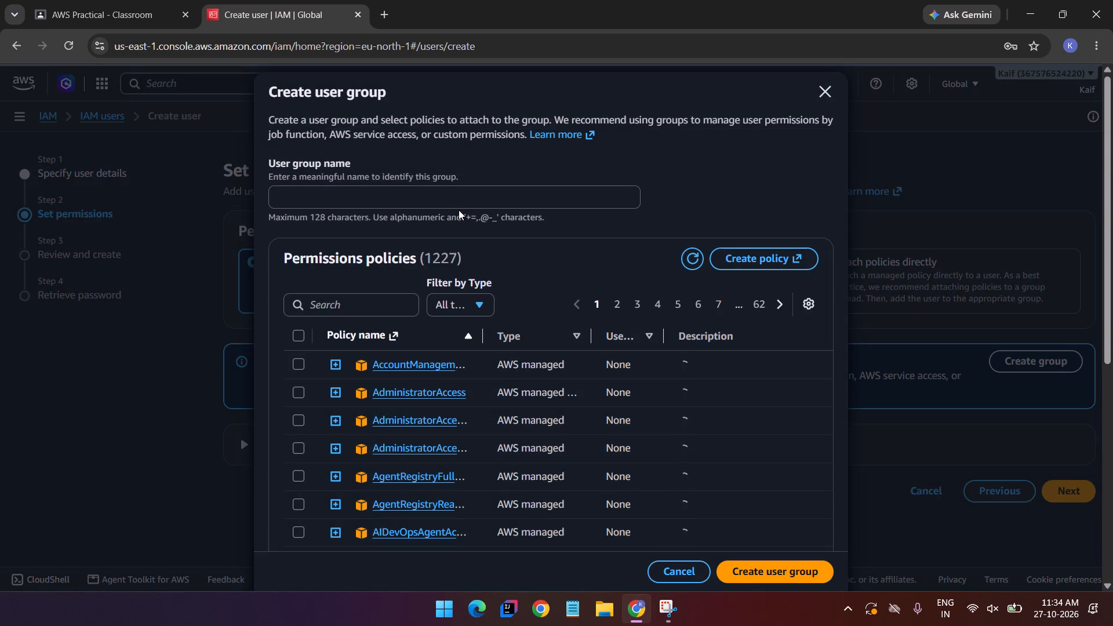
left_click(454, 199)
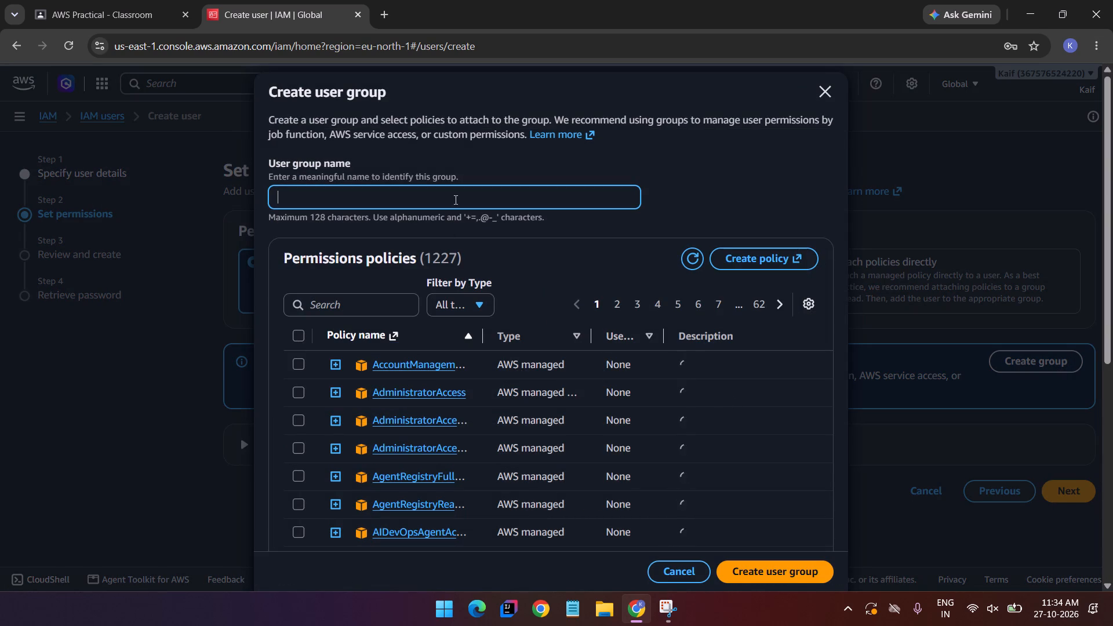
type("tw")
key("Delete")
key("Delete")
key("BackSpace")
key("BackSpace")
key("BackSpace")
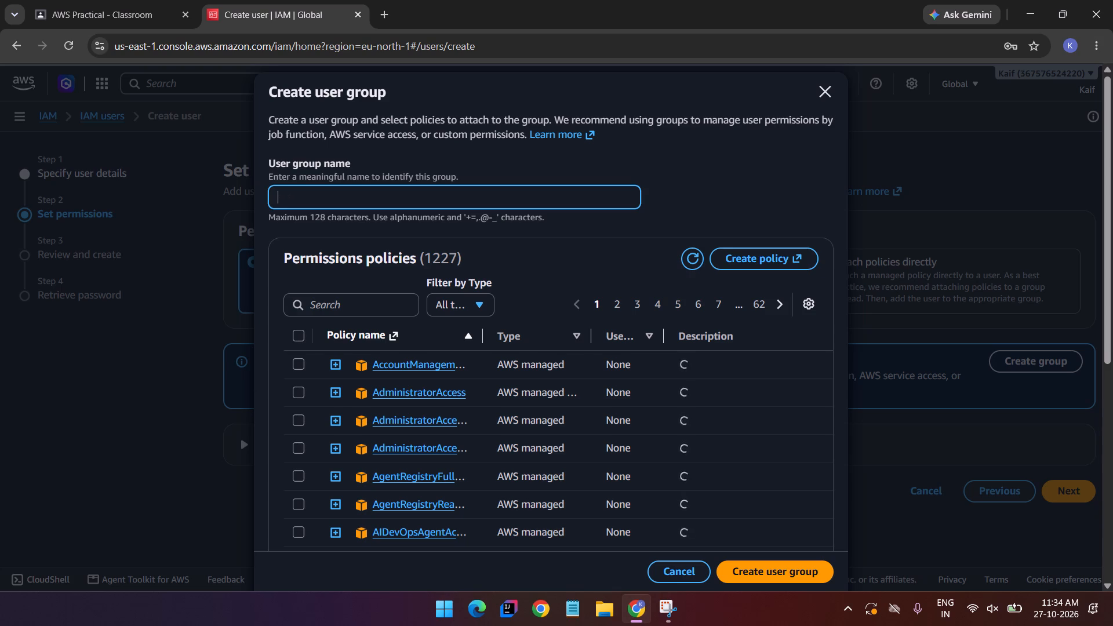
type("SYMCA")
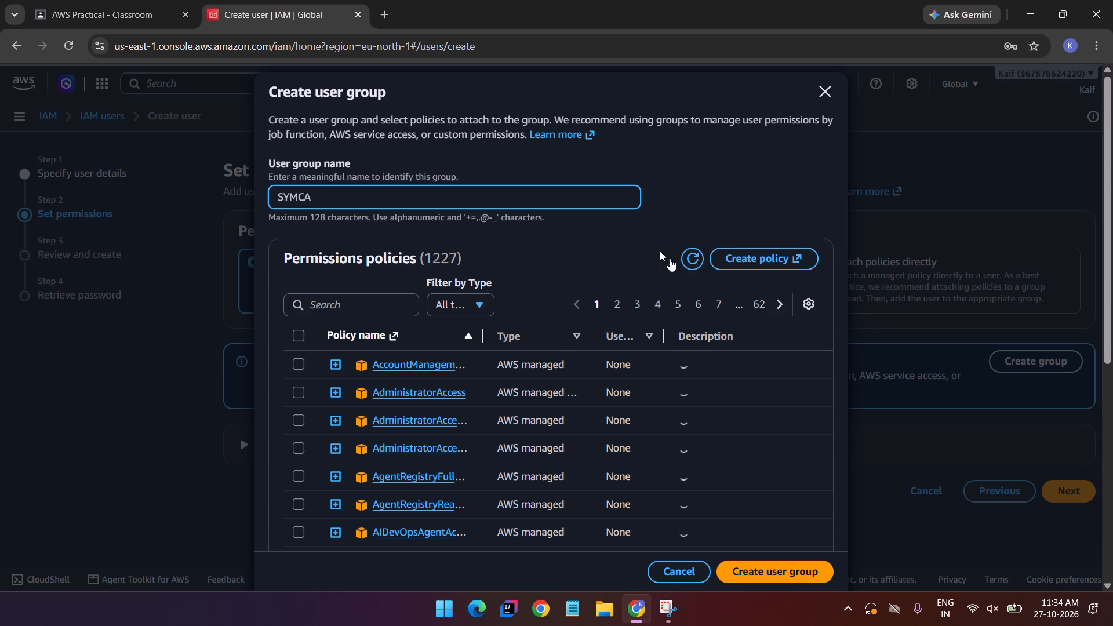
Select the first four permissions policies for the SYMCA group, from the AccountManagement policy through AdministratorAccess and the two other Administrator access policies.
left_click(301, 363)
left_click(293, 394)
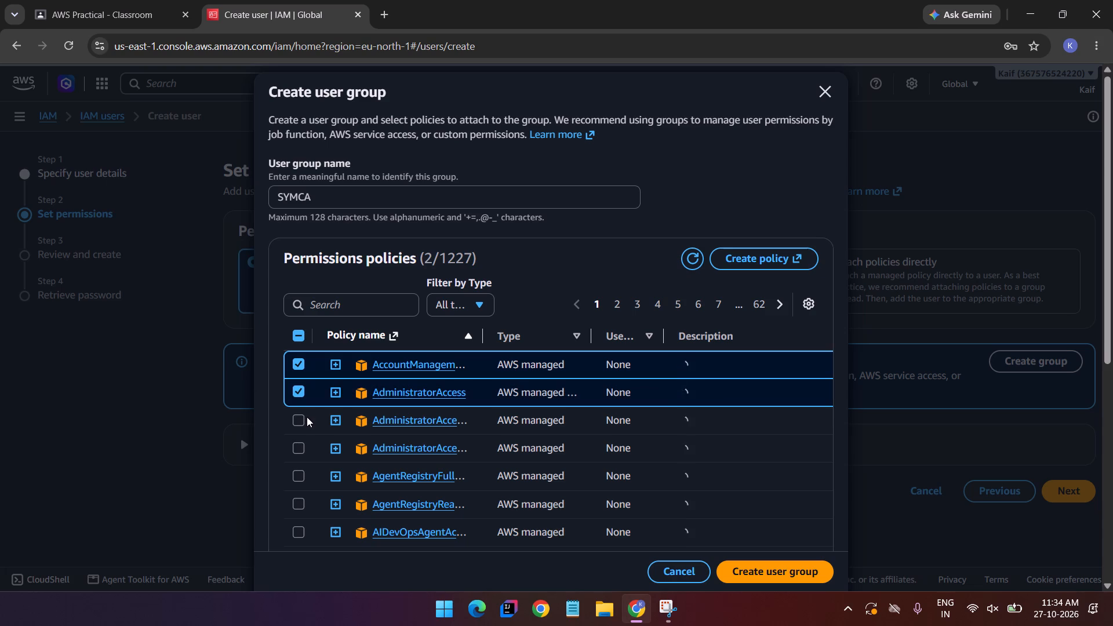
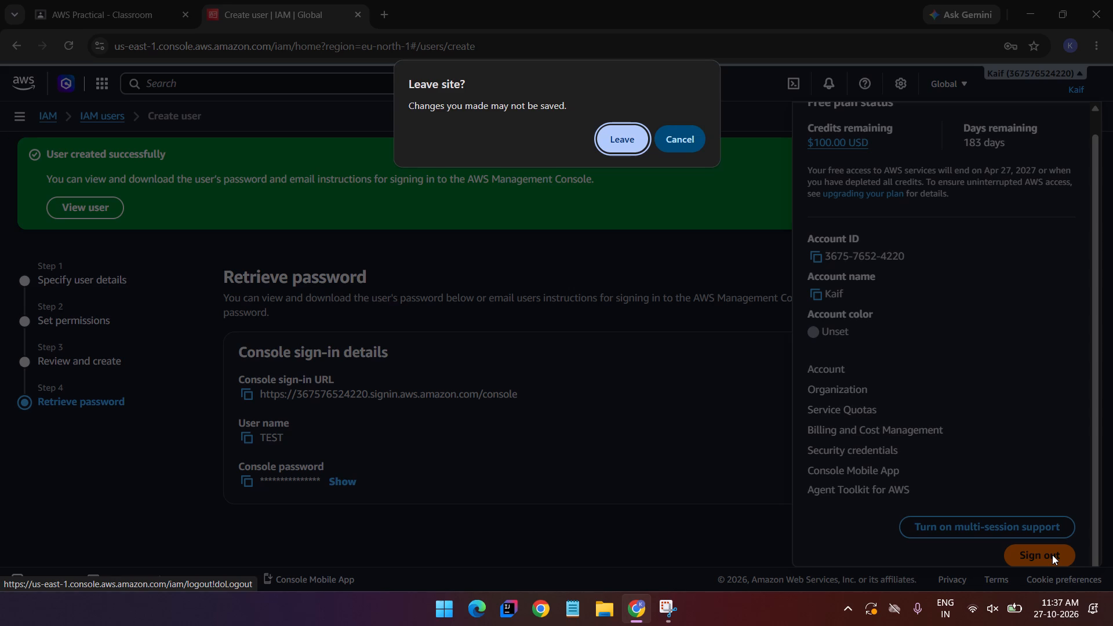
Leave the Create user page to complete the account sign-out, and start signing in to the AWS console again.
left_click(629, 133)
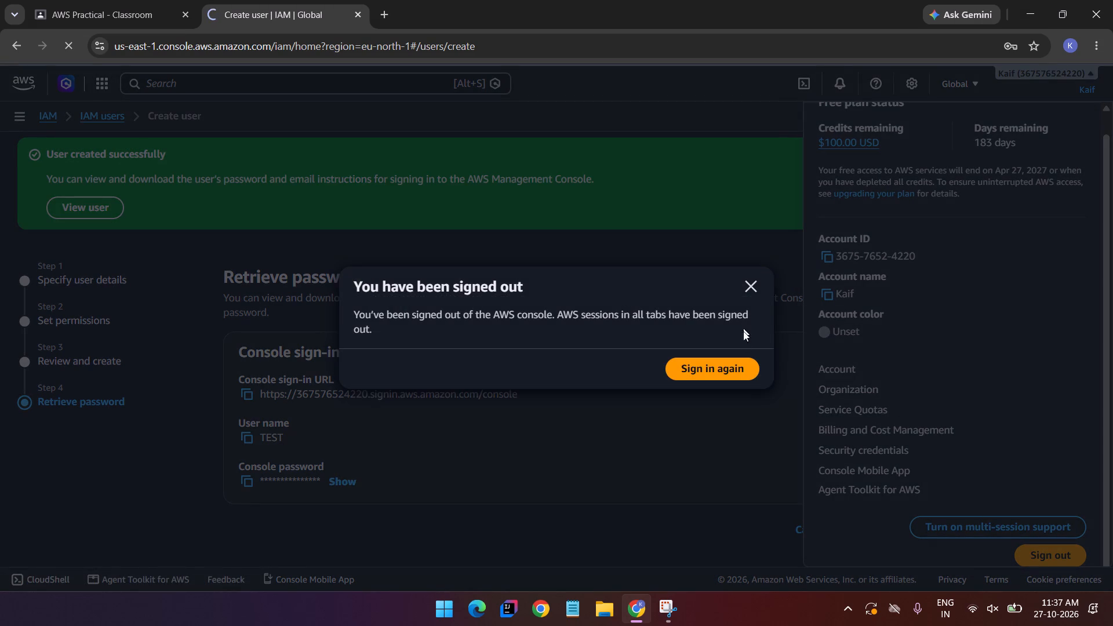
left_click(725, 369)
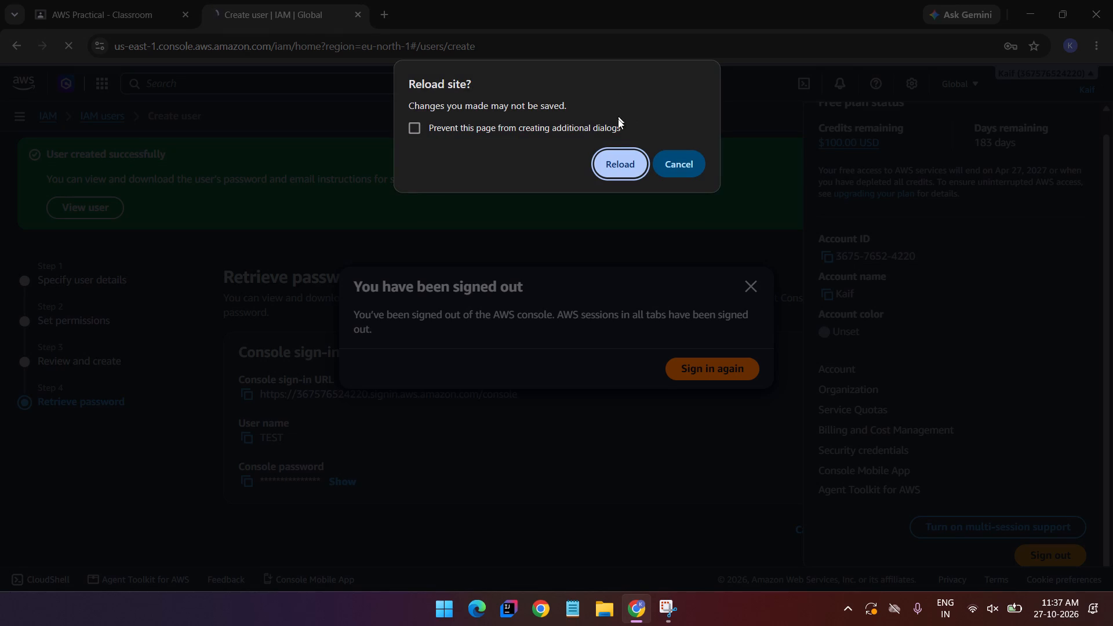
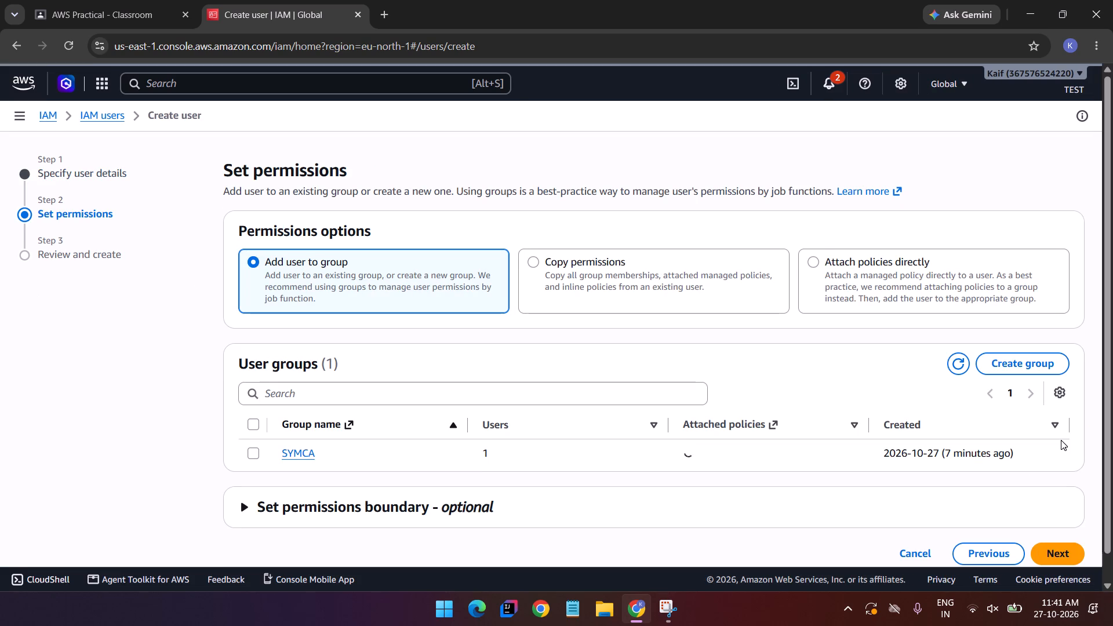
Compare the Specify user details and Set permissions stages of the Create user wizard, ending on Set permissions.
left_click(259, 461)
left_click(259, 461)
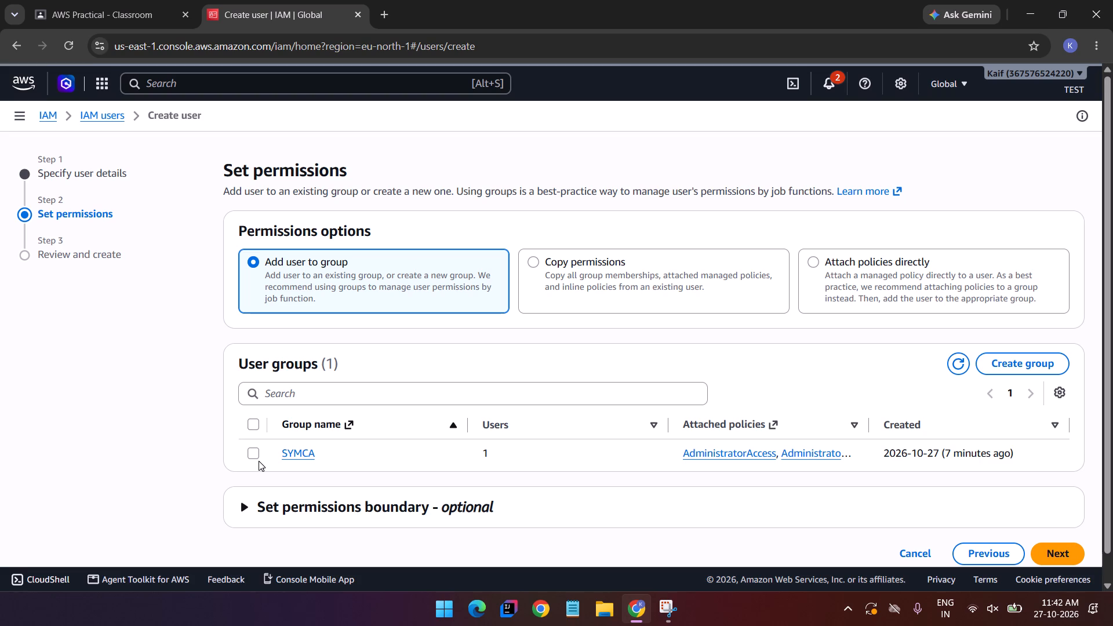
left_click(88, 173)
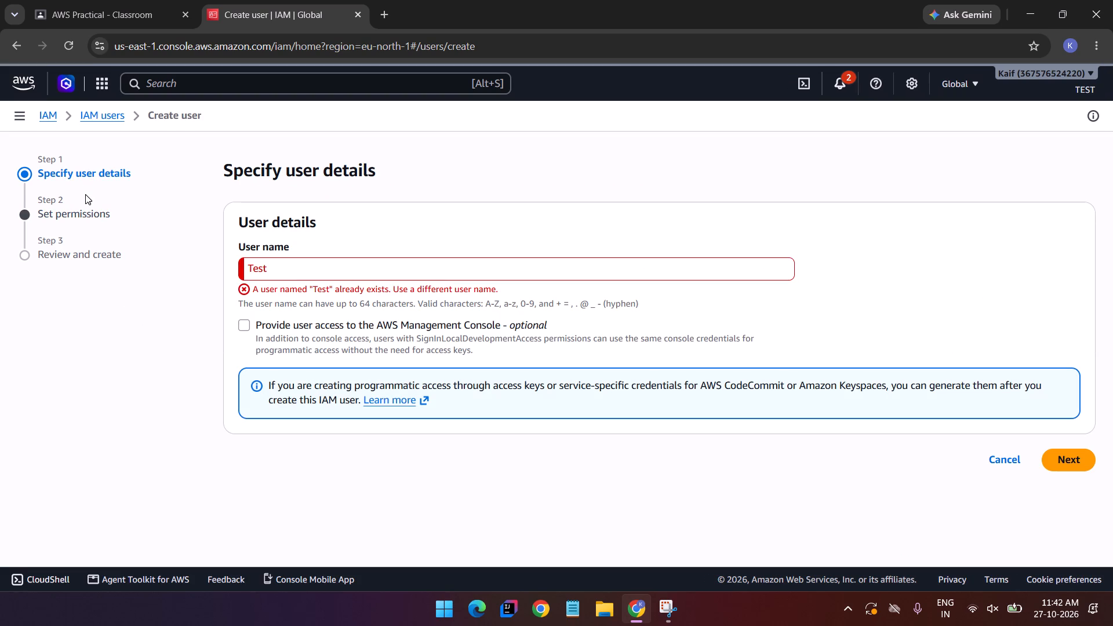
left_click(86, 219)
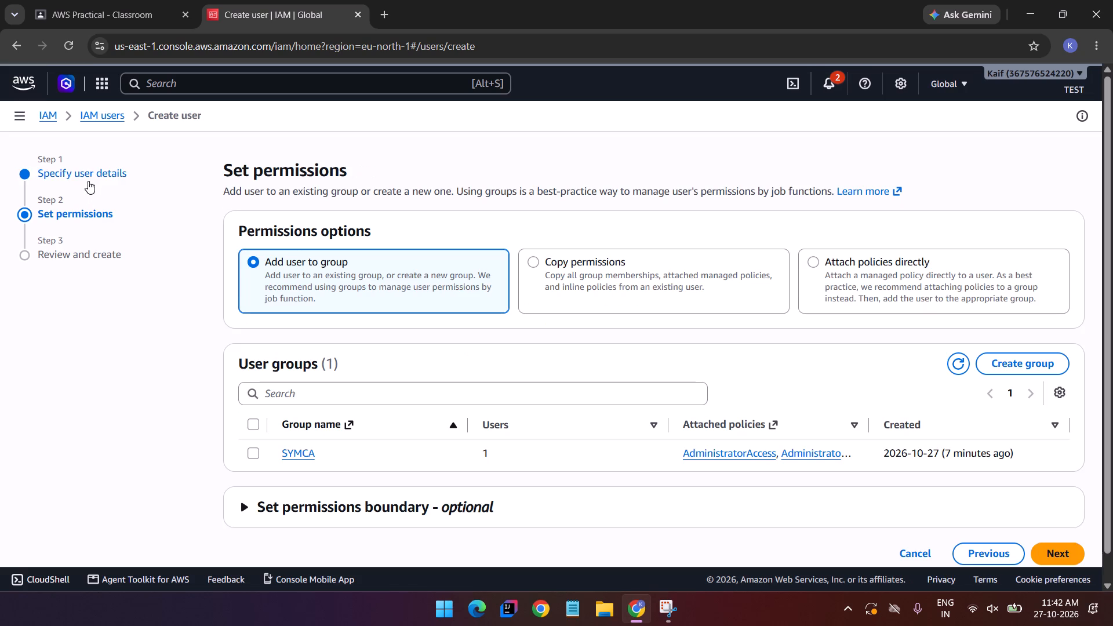
left_click(90, 179)
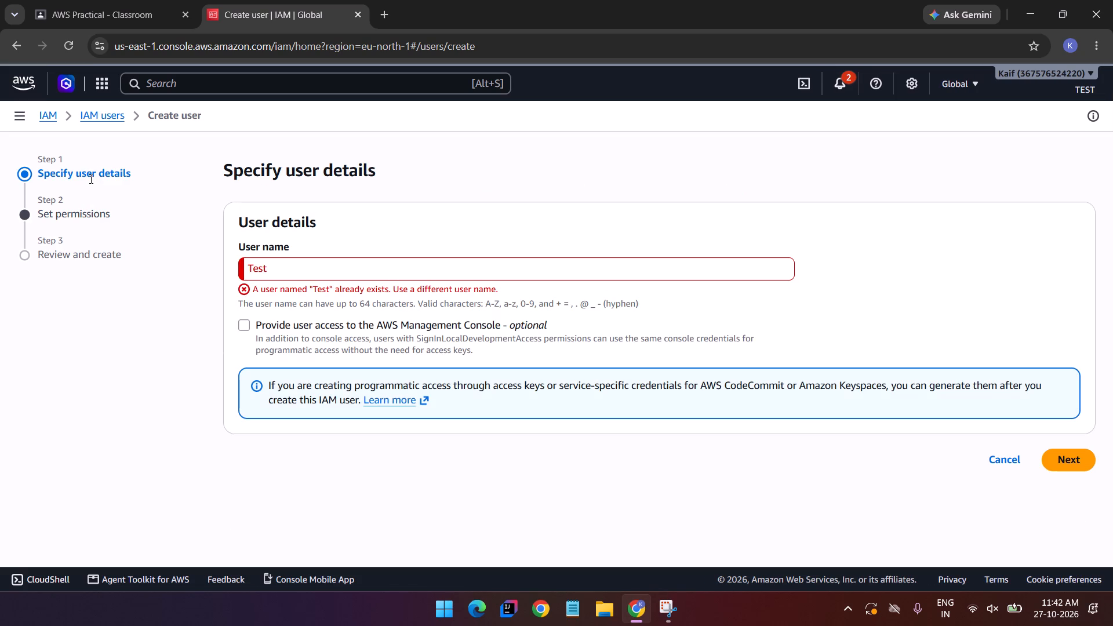
left_click(74, 213)
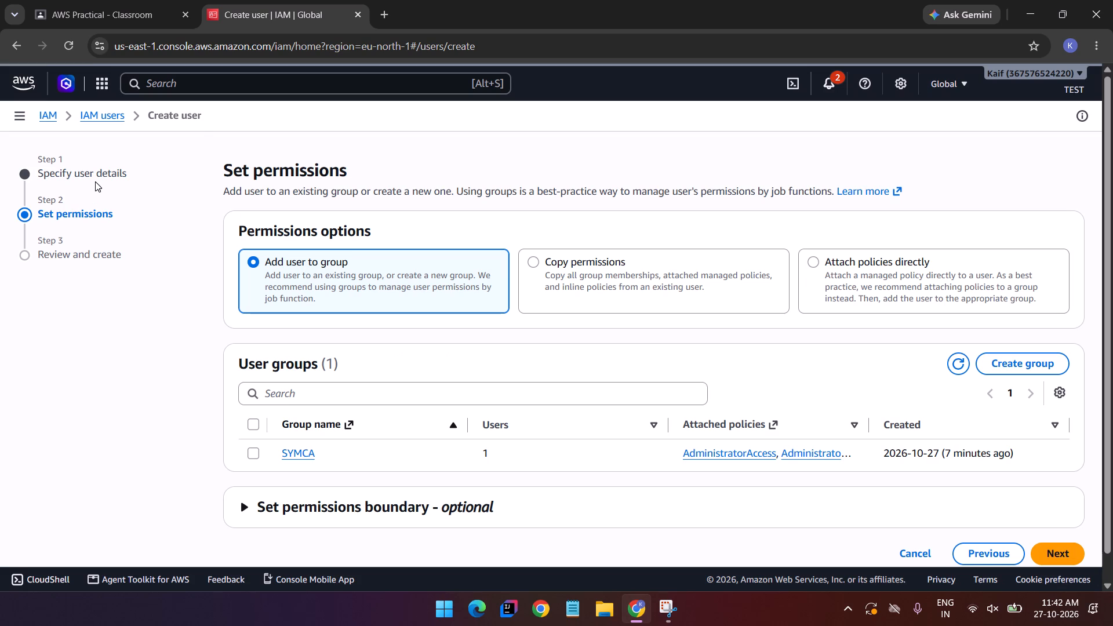
left_click(479, 27)
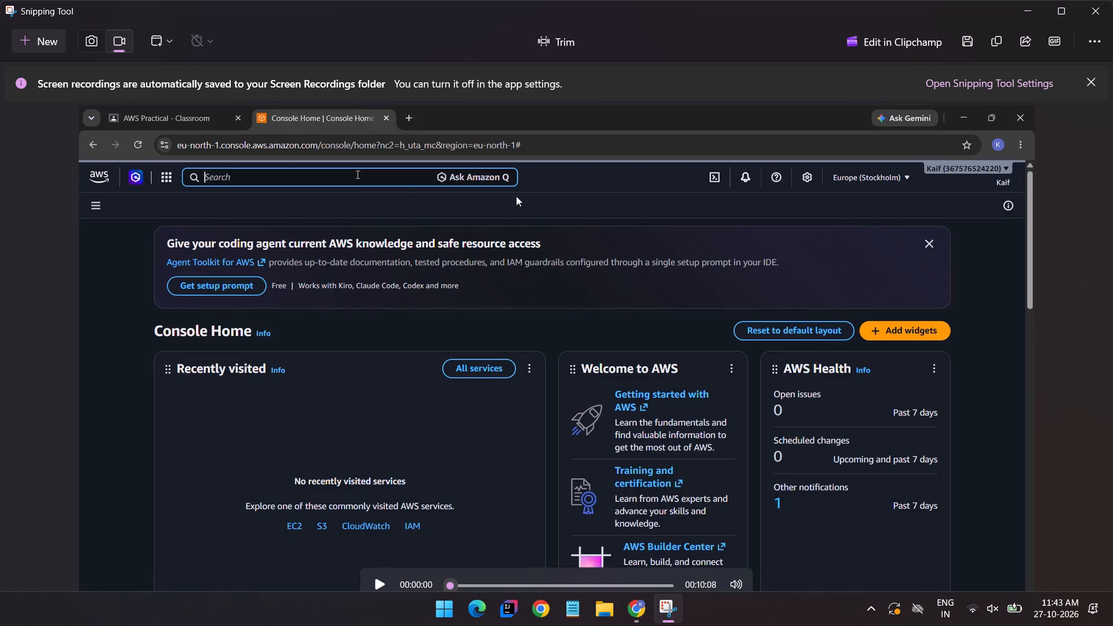
left_click(979, 41)
left_click(72, 184)
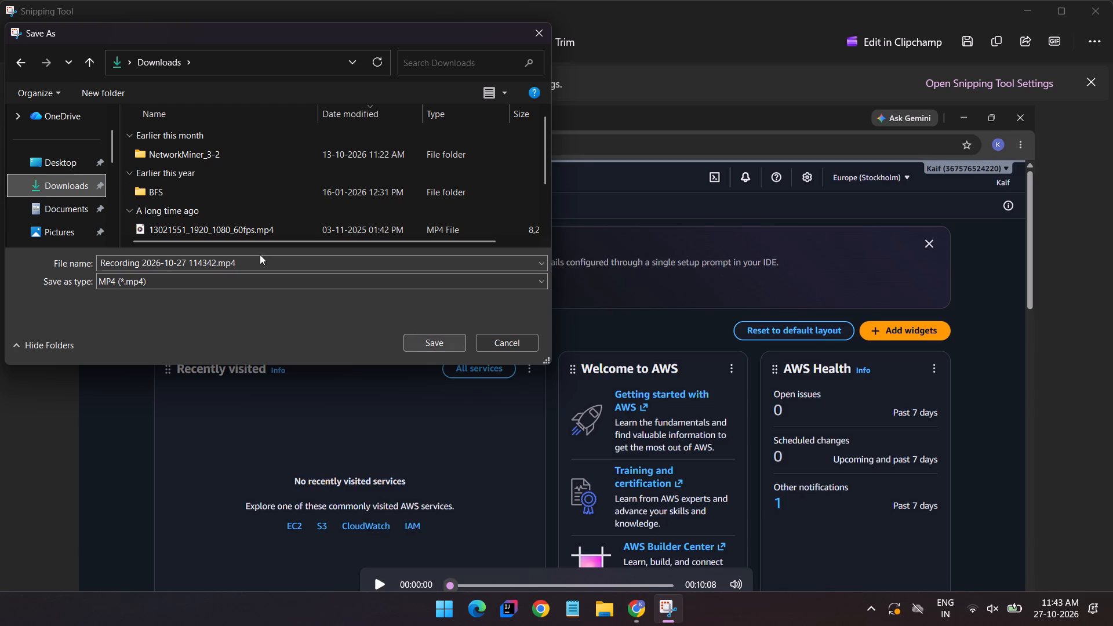
left_click(71, 169)
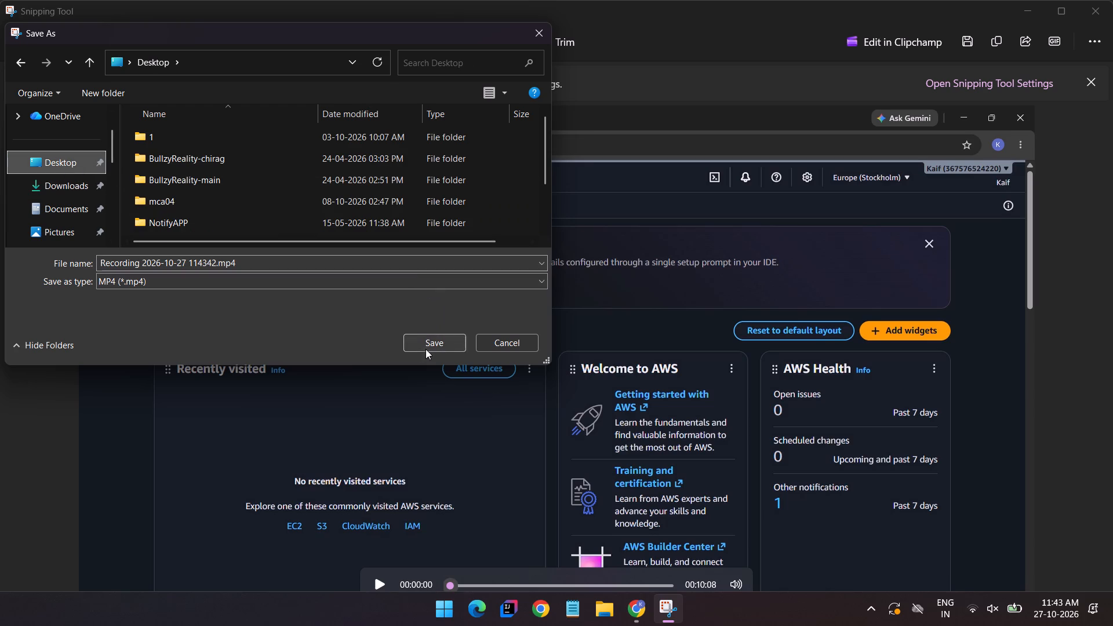
left_click(425, 349)
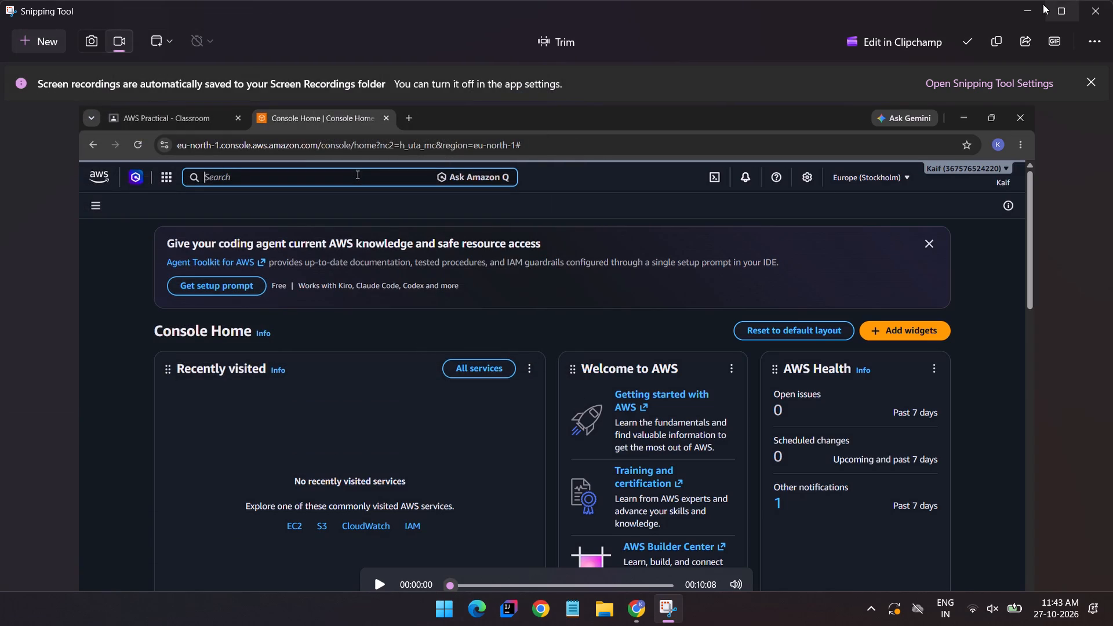
left_click(1038, 7)
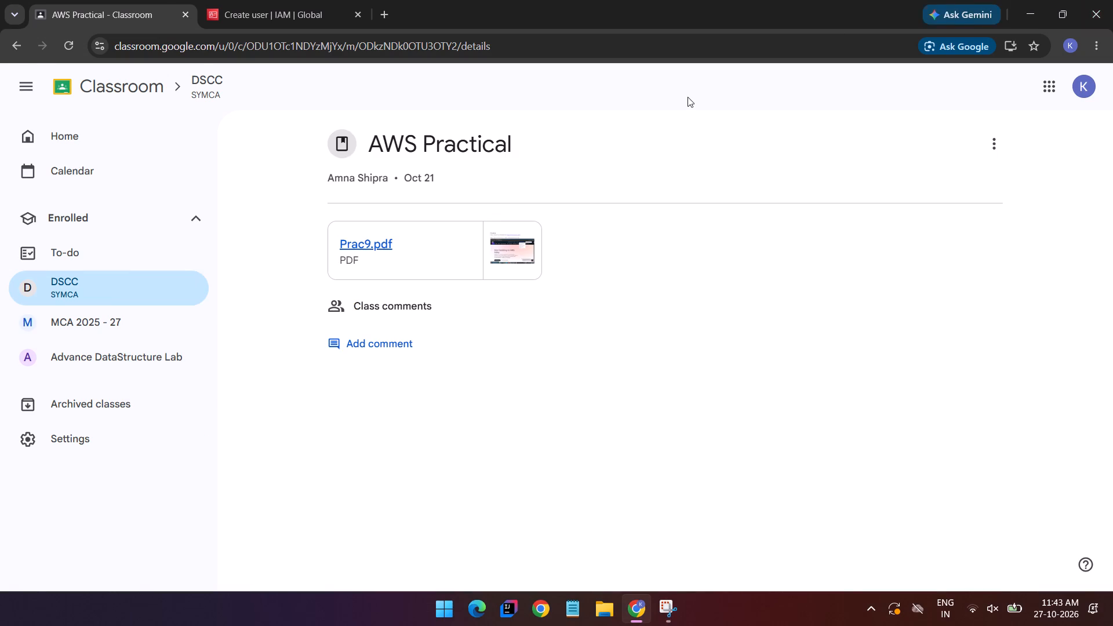
Play the saved recording from the Desktop to check it, and close the player.
double_click(176, 469)
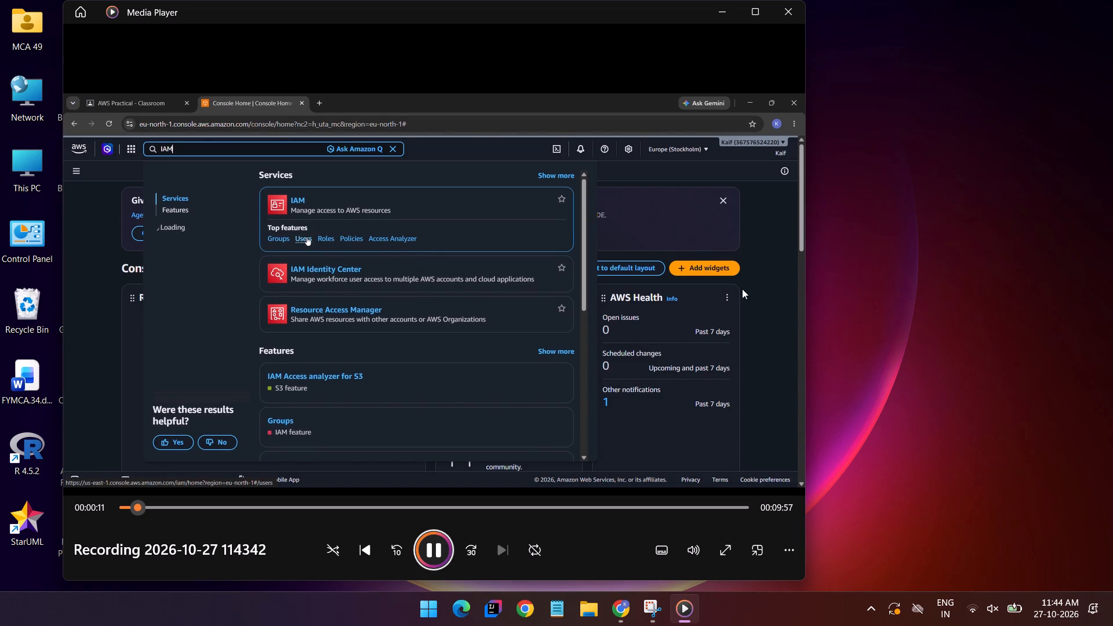
left_click(784, 13)
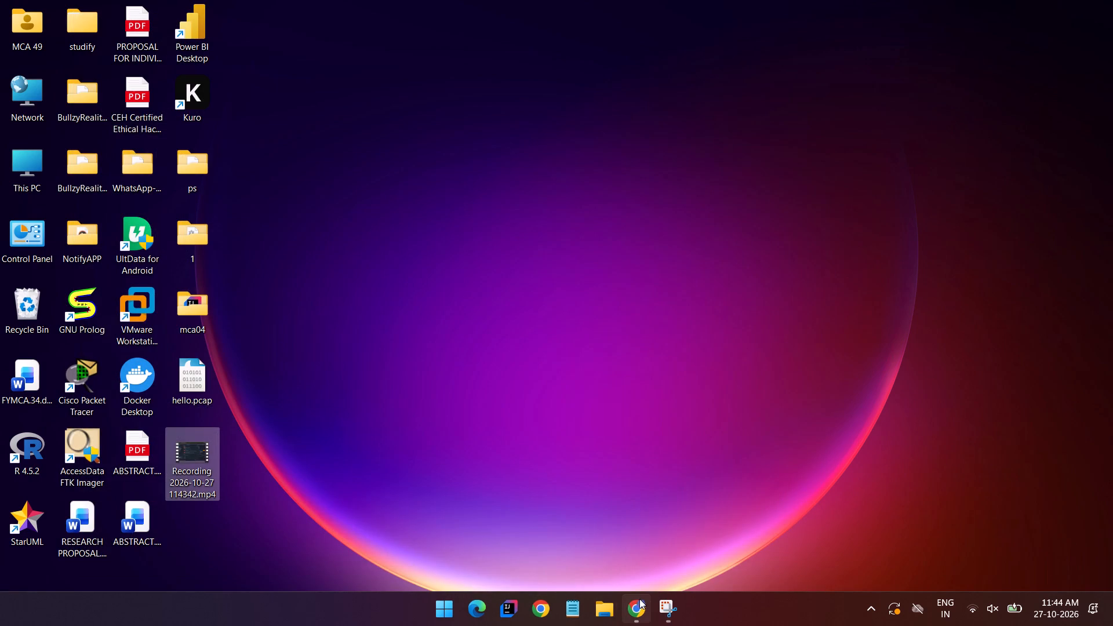
Return to Snipping Tool and close it, leaving the browser open.
left_click(638, 600)
left_click(665, 611)
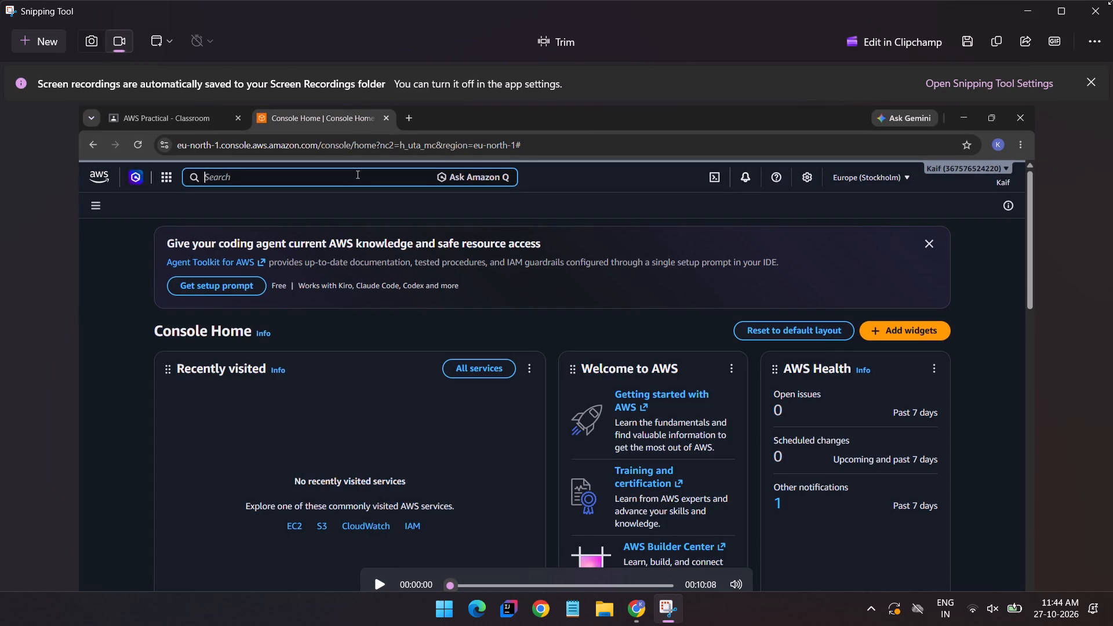
left_click(1111, 9)
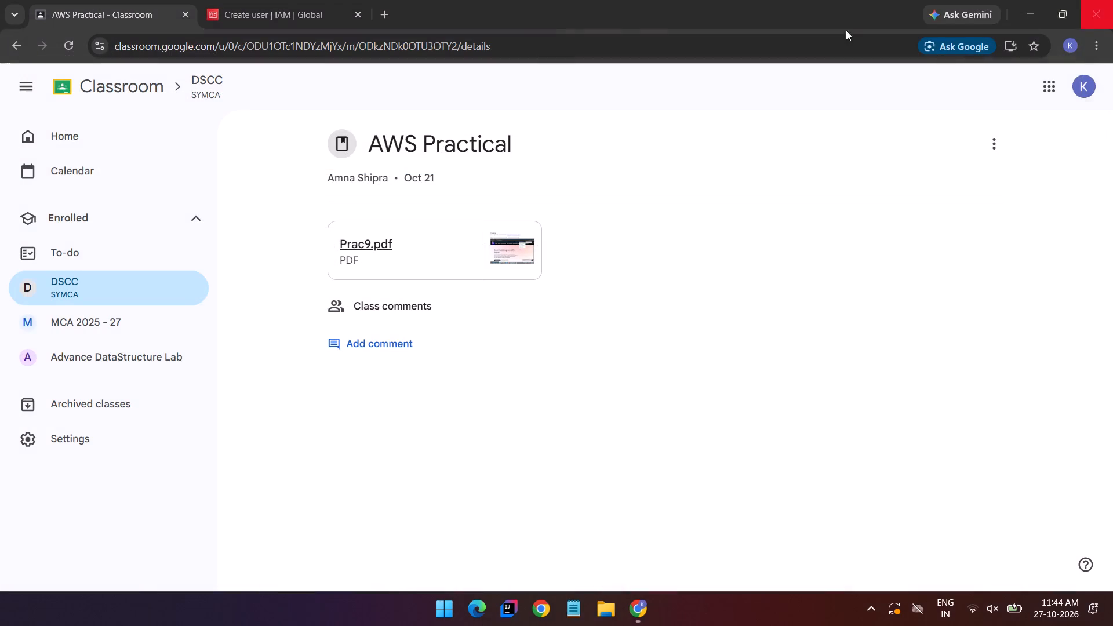
Search Google for amazon in a new tab.
left_click(387, 4)
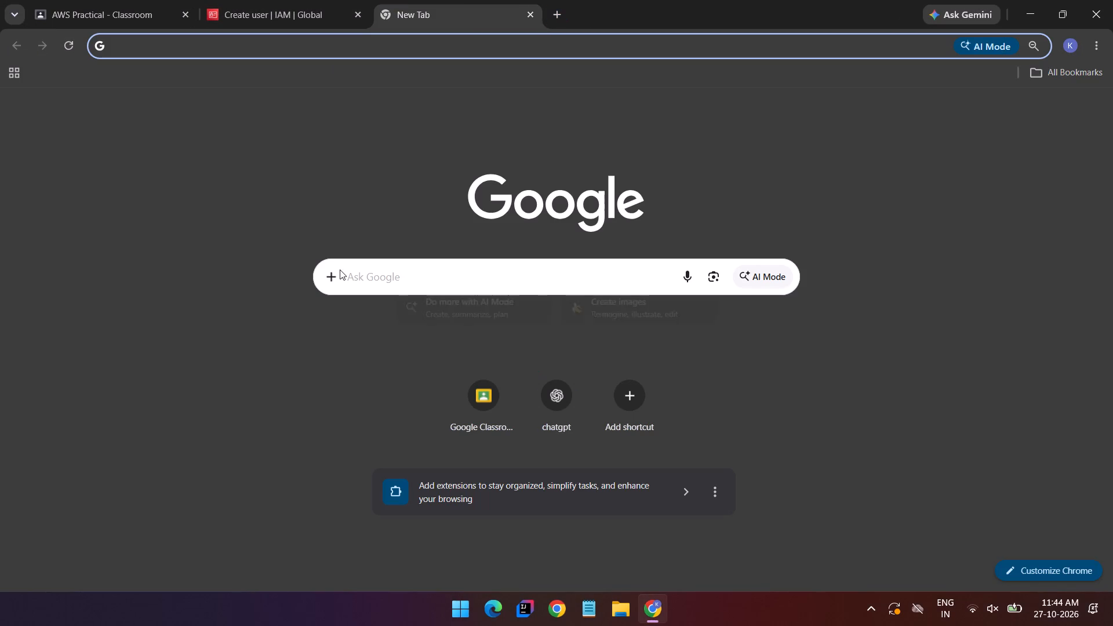
left_click(357, 261)
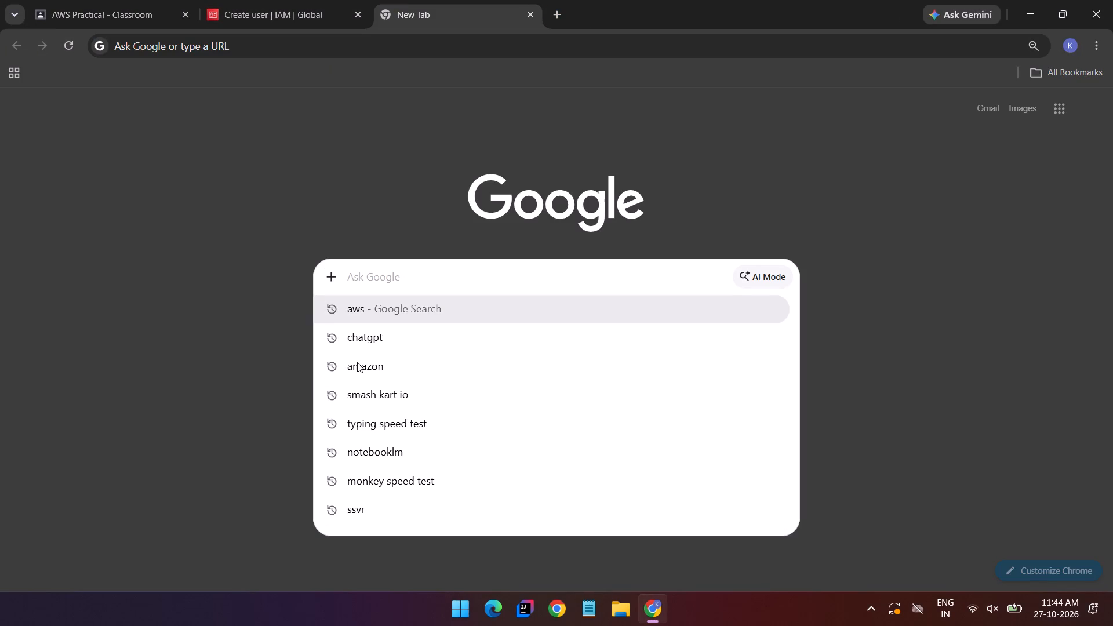
left_click(357, 362)
left_click(263, 0)
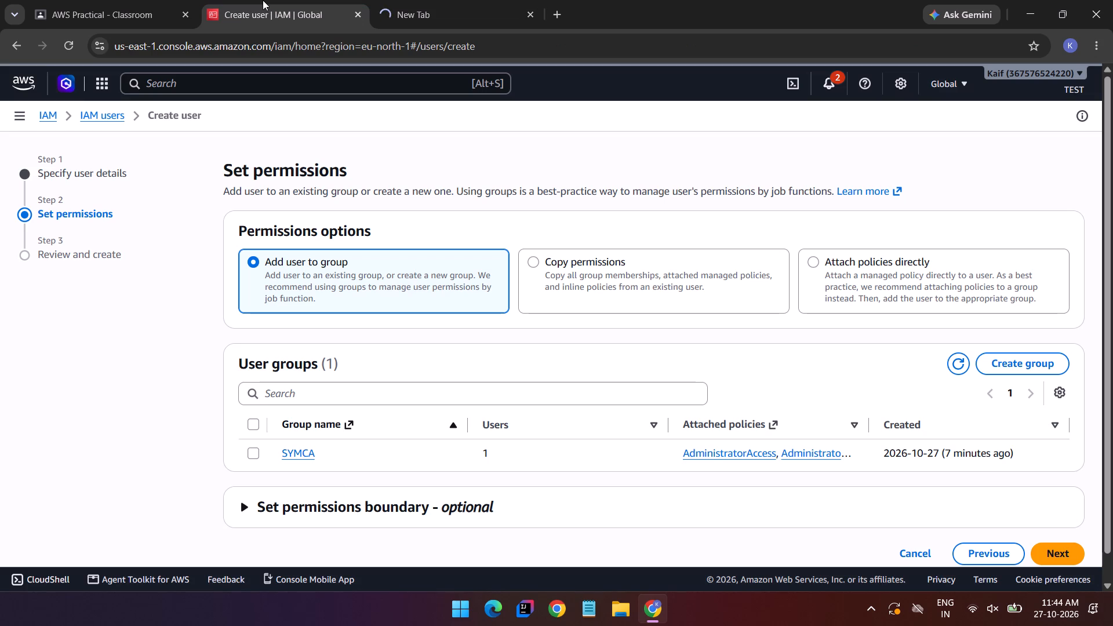
left_click(440, 0)
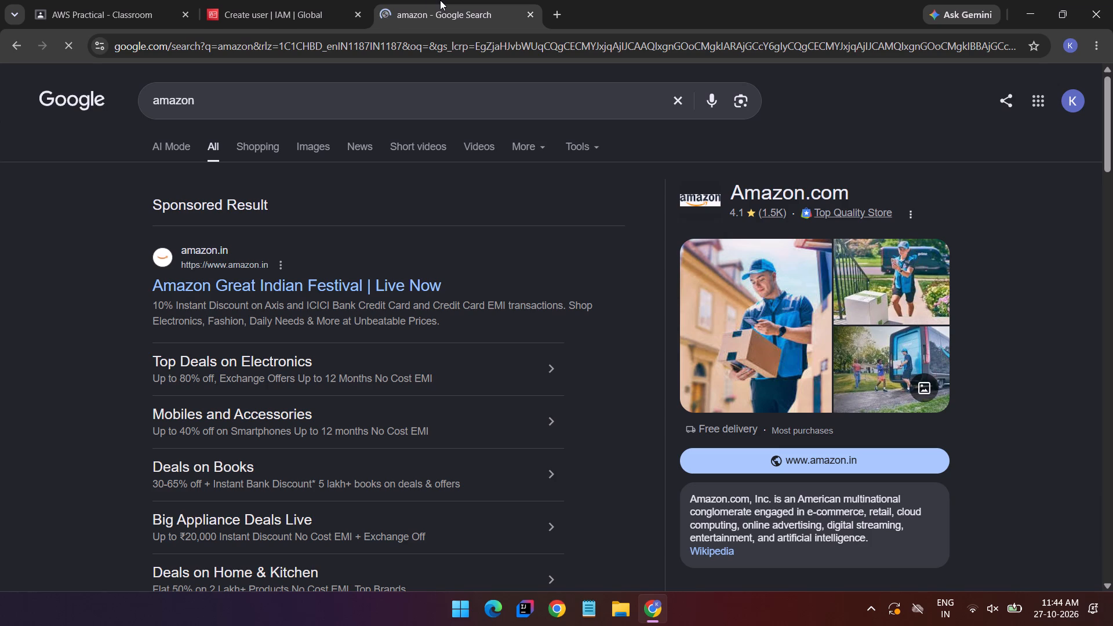
left_click(440, 0)
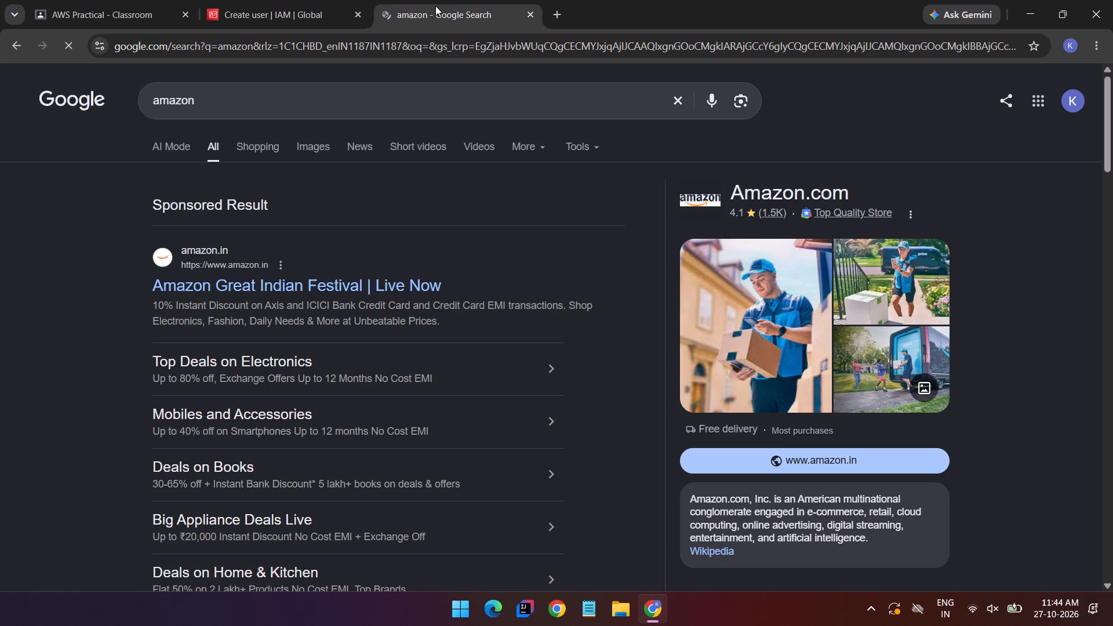